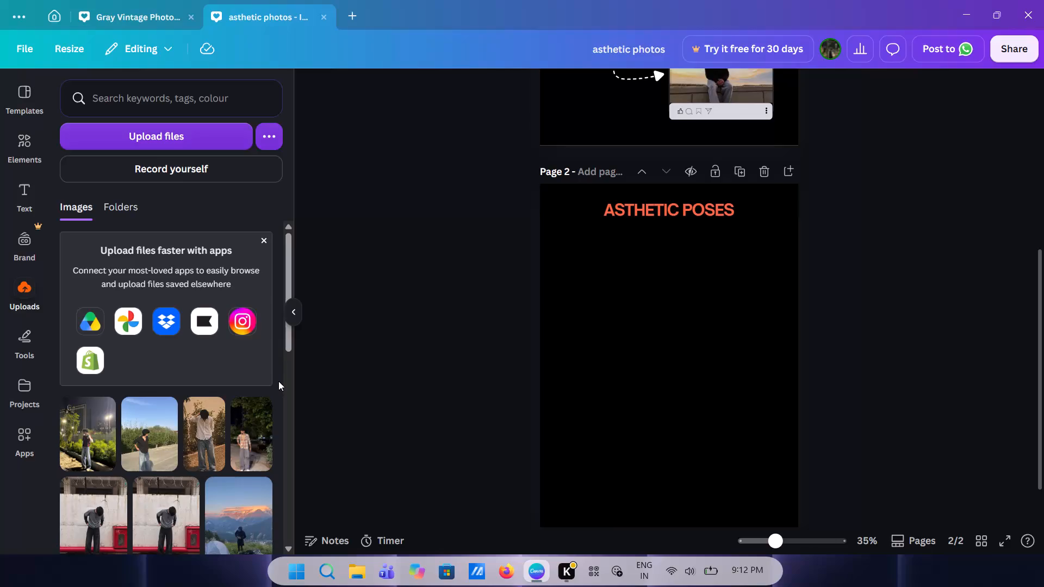
# Add the uploaded night garden photo to page 2, shrink it to about 453 high, and place it at left below the title.
pyautogui.moveTo(86, 448); pyautogui.dragTo(599, 319)
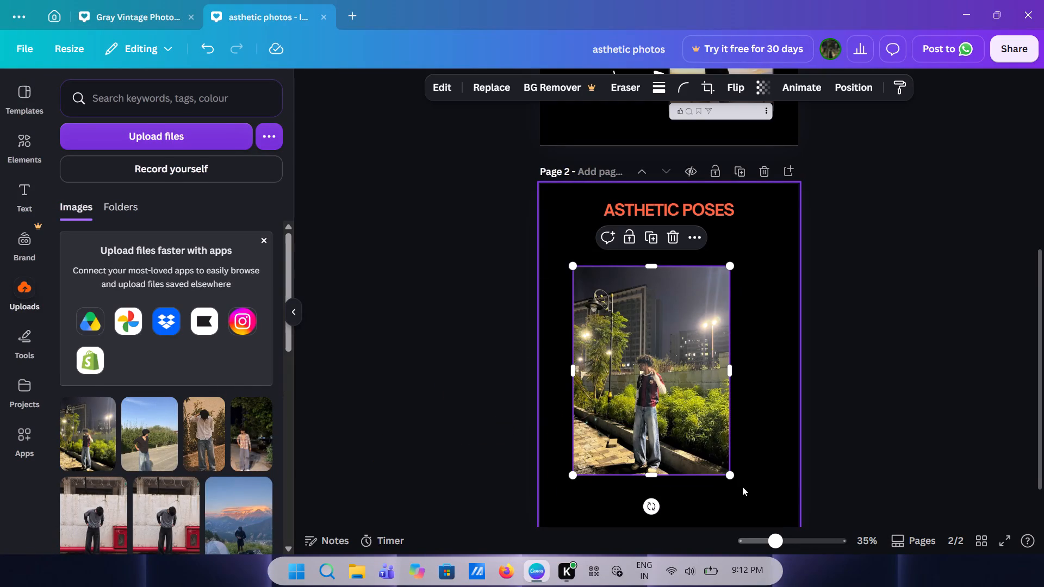
pyautogui.moveTo(728, 477); pyautogui.dragTo(649, 383)
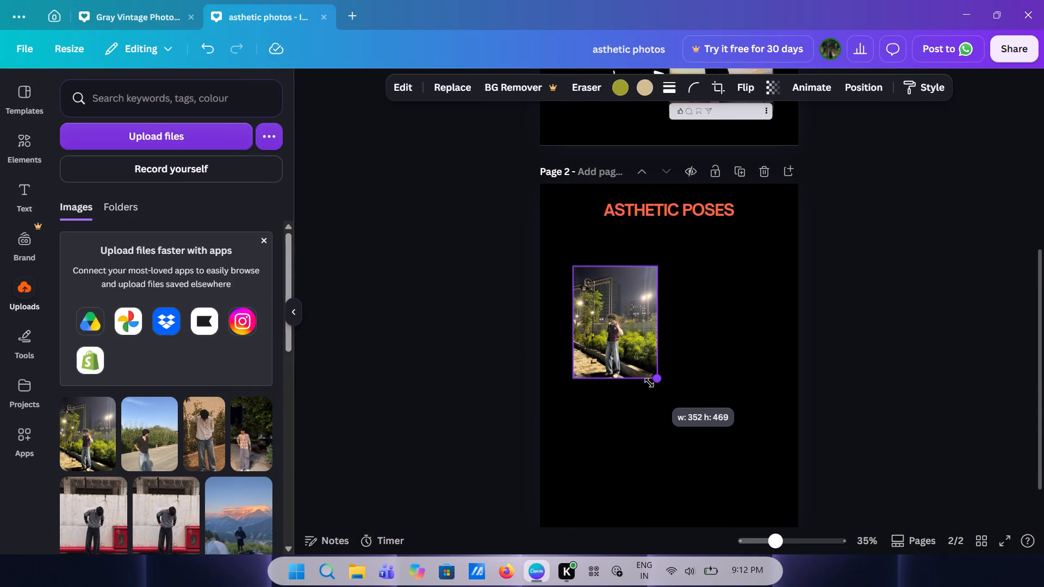
pyautogui.moveTo(649, 383); pyautogui.dragTo(647, 378)
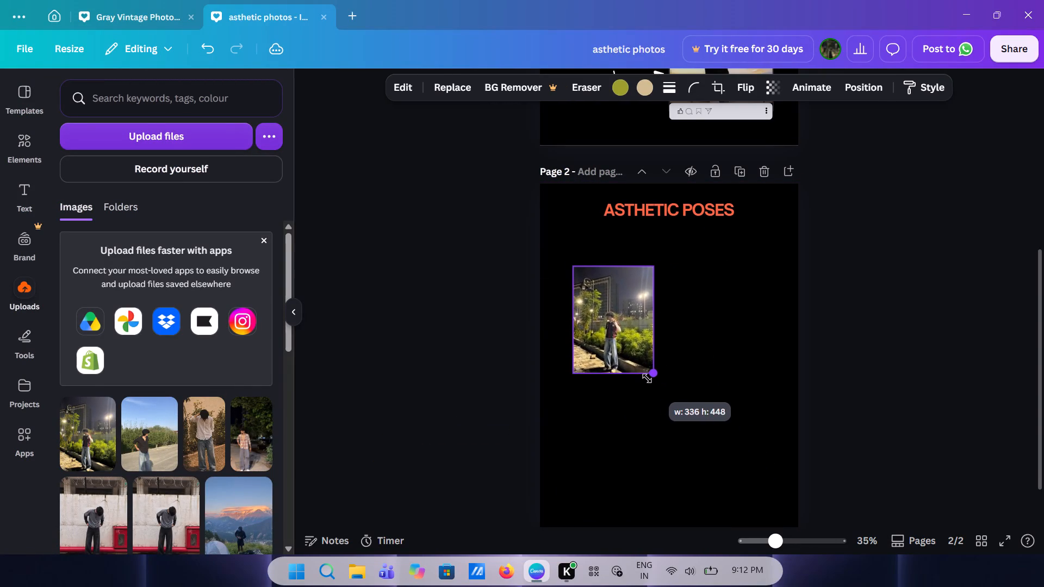
pyautogui.moveTo(647, 378); pyautogui.dragTo(649, 379)
pyautogui.moveTo(624, 304); pyautogui.dragTo(612, 278)
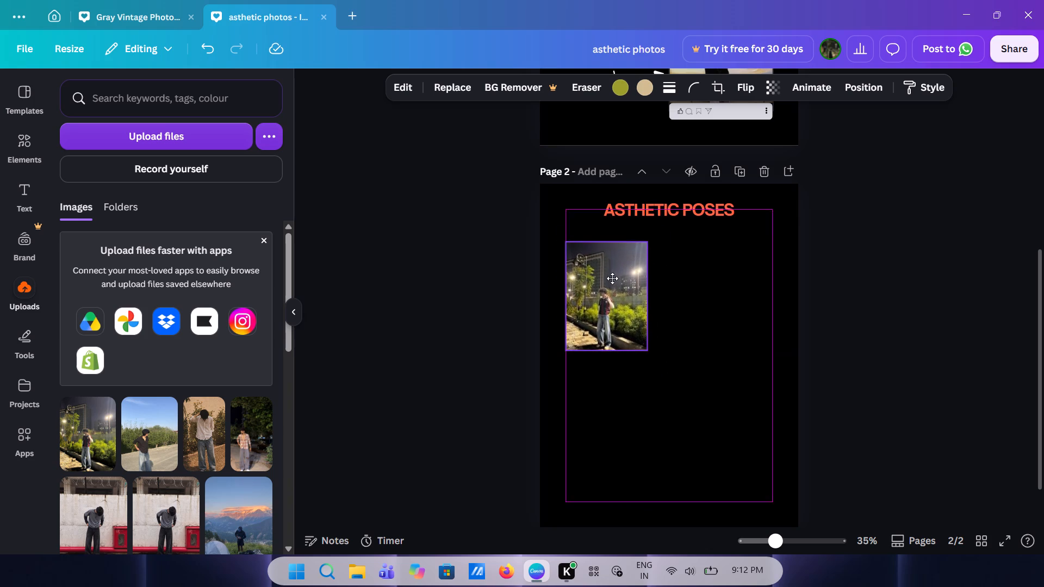
pyautogui.moveTo(612, 278); pyautogui.dragTo(596, 276)
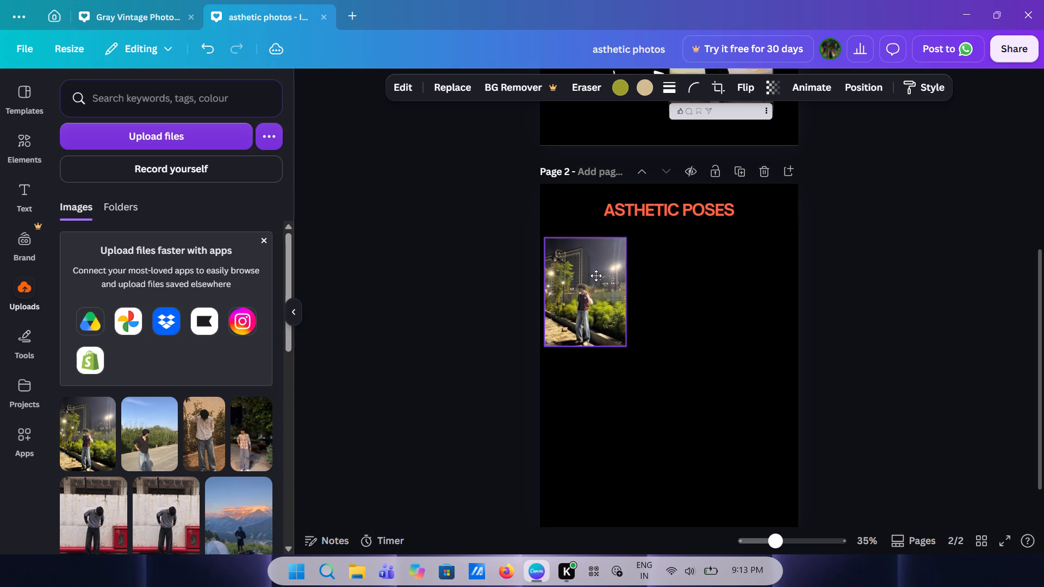
pyautogui.moveTo(596, 276); pyautogui.dragTo(601, 269)
# Add the uploaded roadside photo with blue sky to page 2 and resize it over the night photo to match its dimensions.
pyautogui.moveTo(138, 449); pyautogui.dragTo(653, 326)
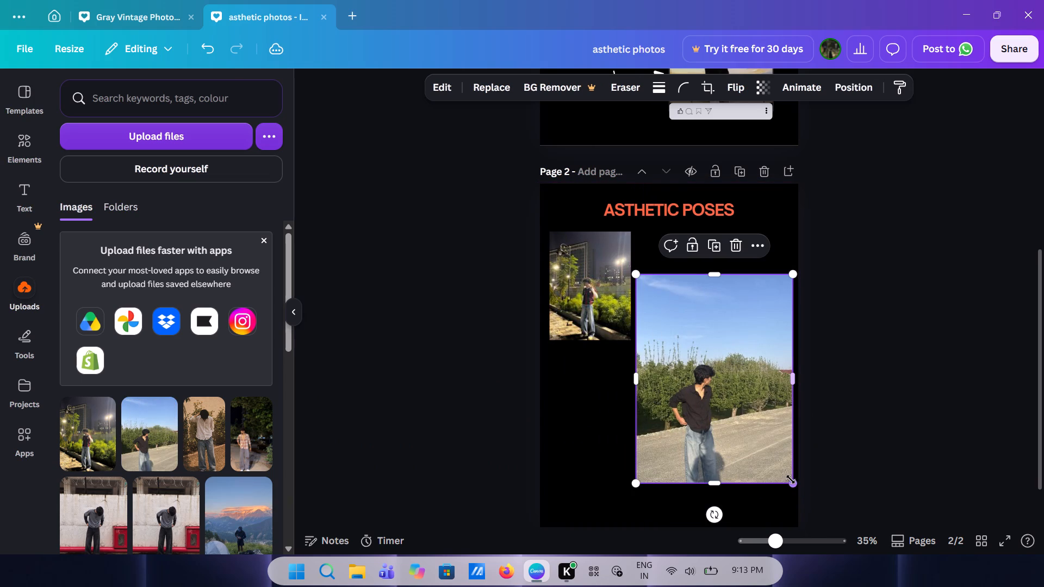
pyautogui.moveTo(791, 480); pyautogui.dragTo(713, 354)
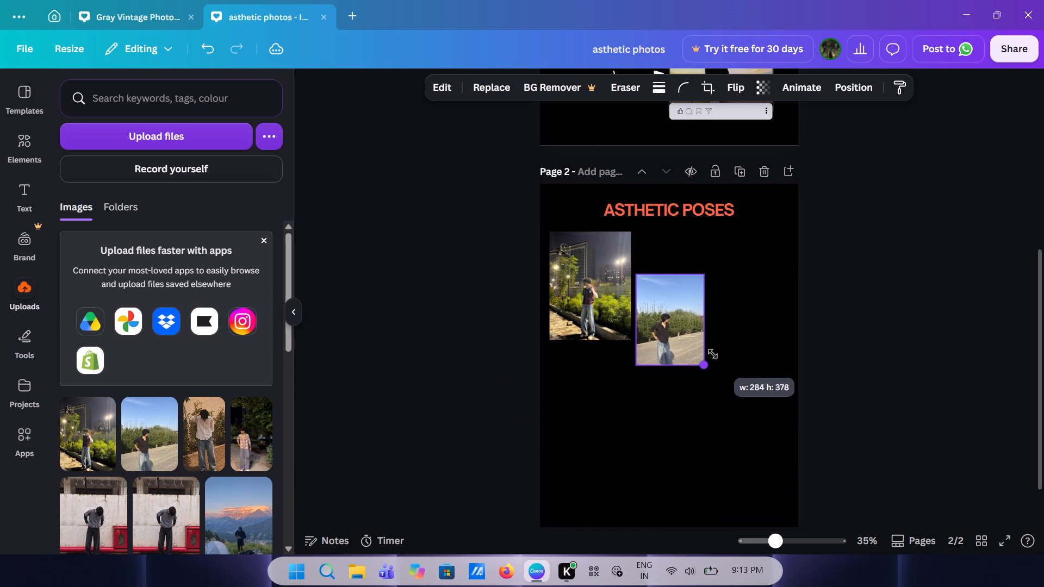
pyautogui.moveTo(713, 354); pyautogui.dragTo(714, 358)
pyautogui.click(600, 322)
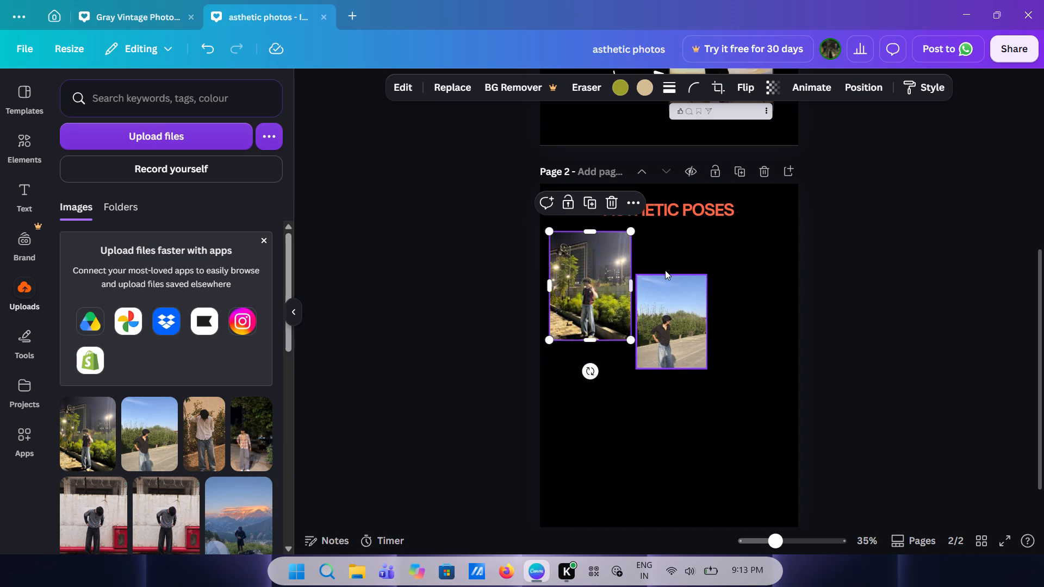
pyautogui.click(606, 285)
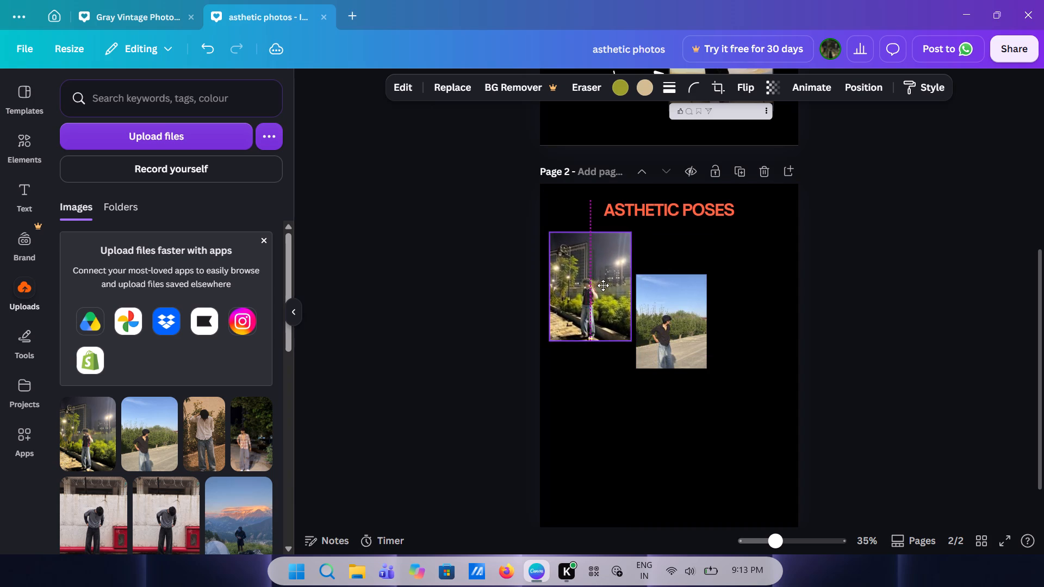
pyautogui.click(664, 344)
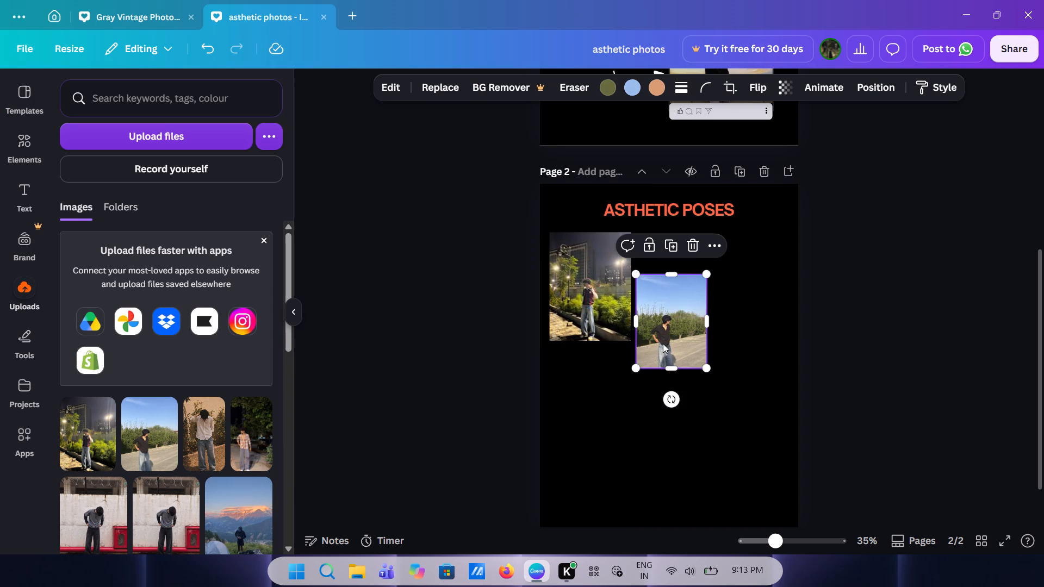
pyautogui.moveTo(663, 344); pyautogui.dragTo(580, 303)
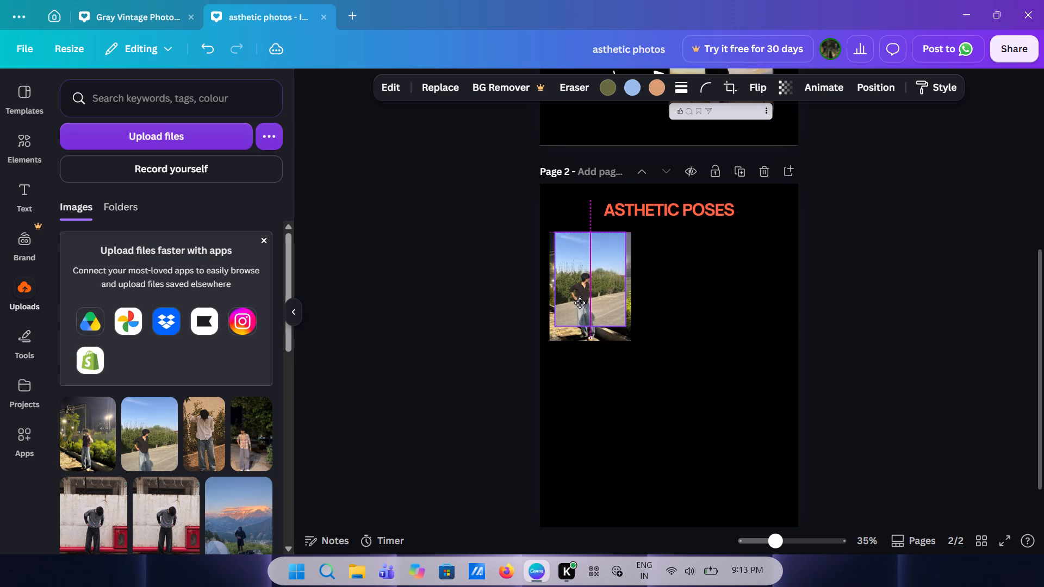
pyautogui.moveTo(580, 303); pyautogui.dragTo(576, 302)
pyautogui.moveTo(620, 328); pyautogui.dragTo(631, 342)
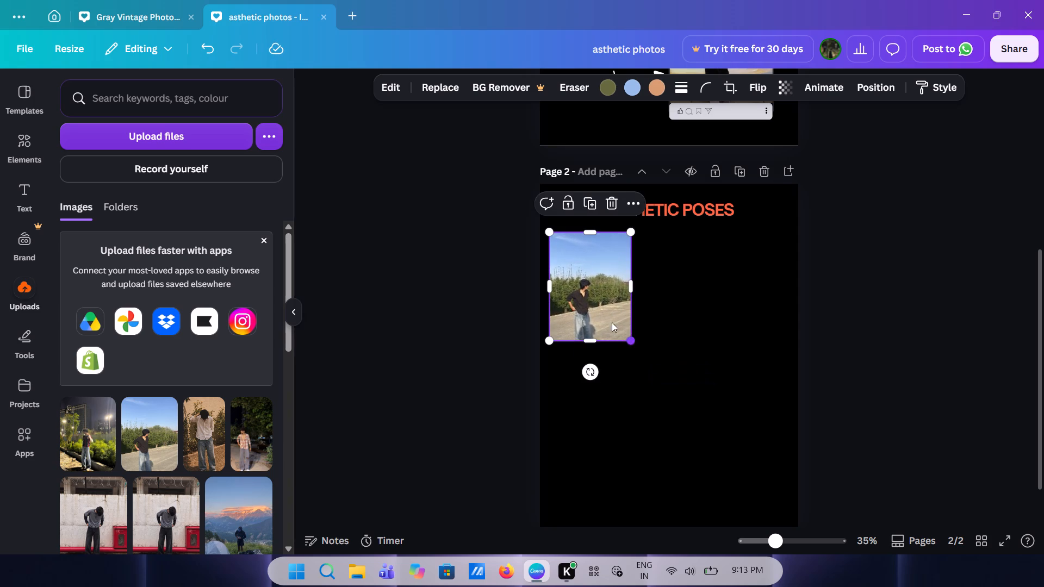
# Move the roadside photo to the page's right side, level with the night photo and leaving a gap between them.
pyautogui.moveTo(605, 311); pyautogui.dragTo(700, 314)
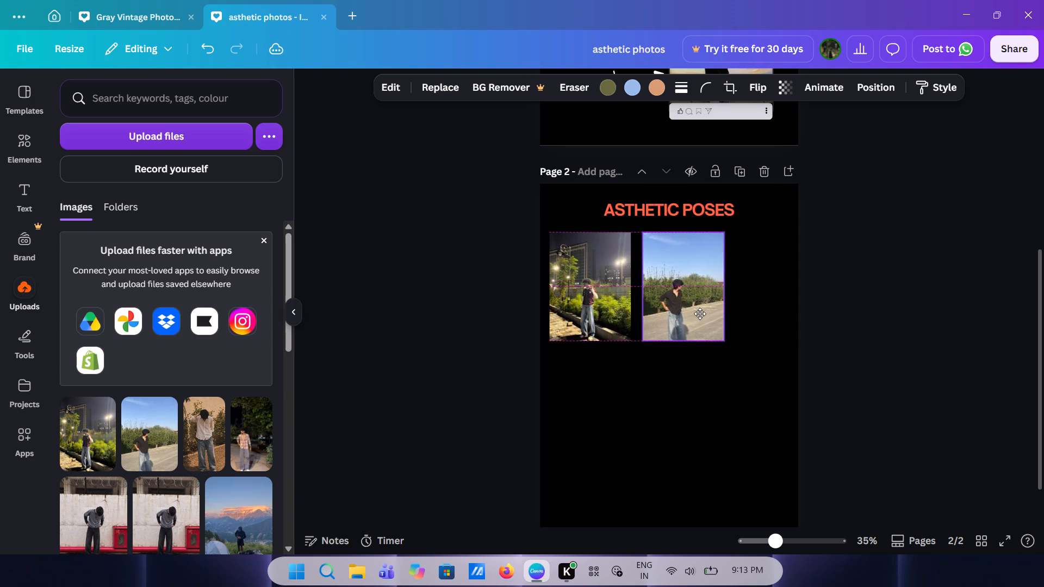
pyautogui.moveTo(700, 314); pyautogui.dragTo(695, 312)
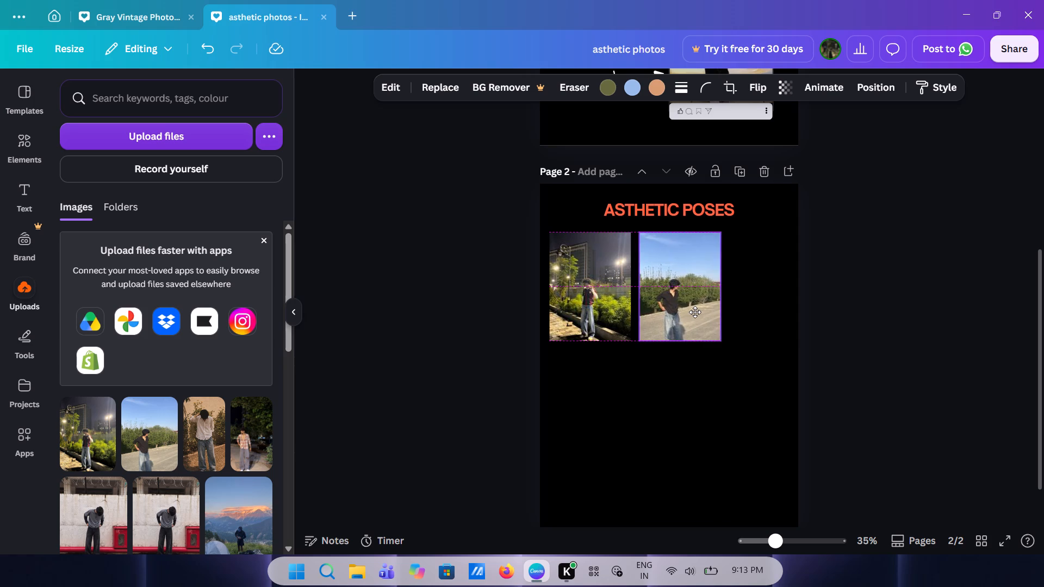
pyautogui.moveTo(695, 312); pyautogui.dragTo(755, 311)
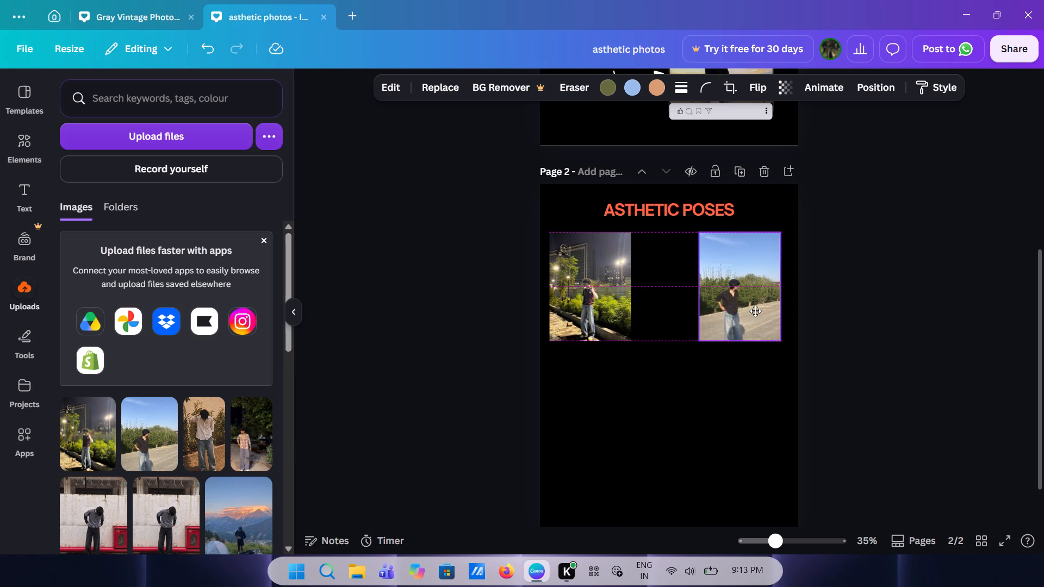
pyautogui.moveTo(755, 311); pyautogui.dragTo(765, 310)
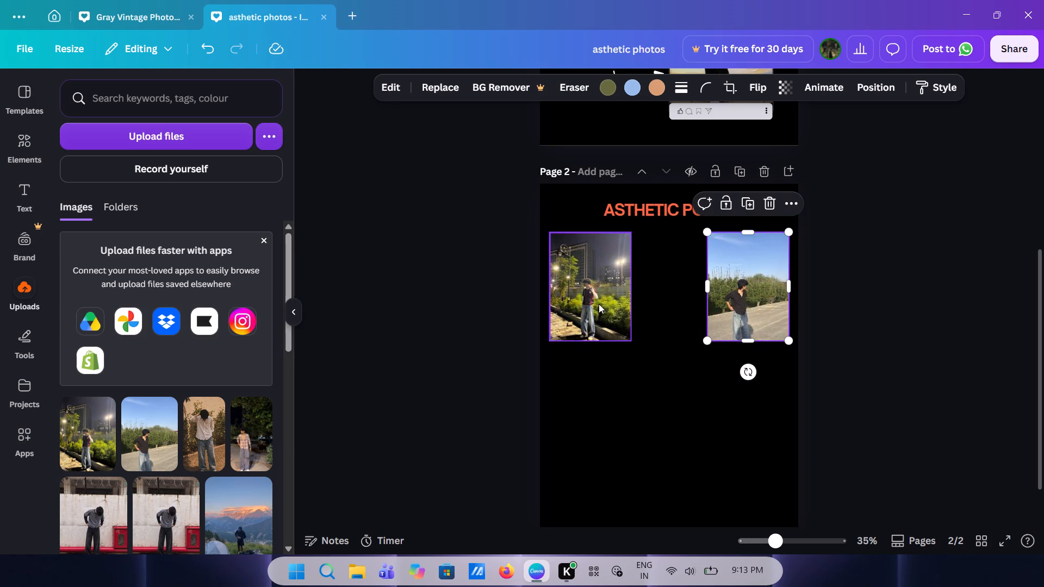
# Trim the night photo from its right edge to about 312 wide, keeping its full height.
pyautogui.click(599, 304)
pyautogui.moveTo(630, 286); pyautogui.dragTo(625, 286)
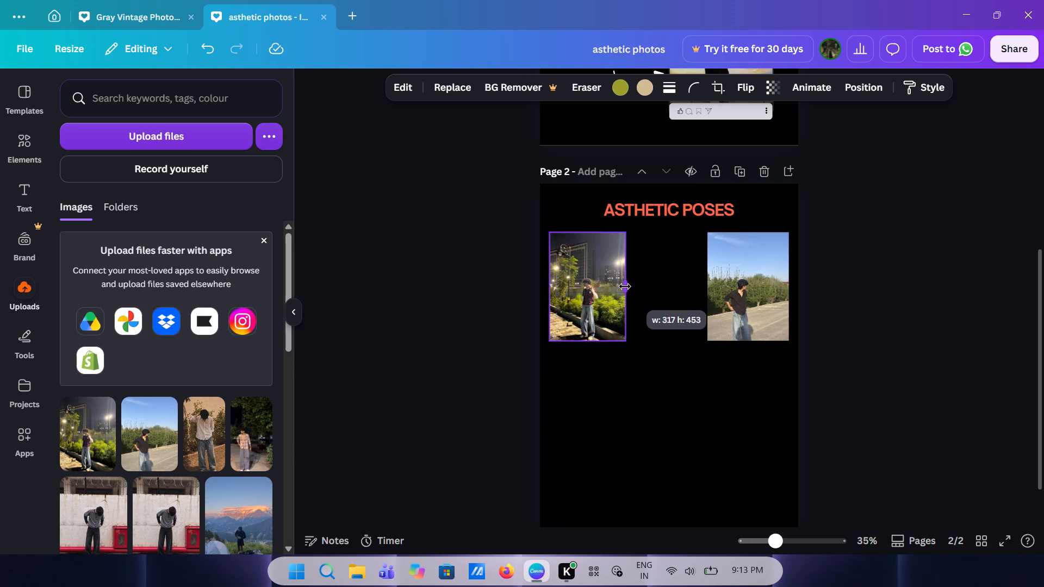
pyautogui.moveTo(625, 286); pyautogui.dragTo(624, 286)
# Trim the roadside photo from its left edge, lay it over the night photo, and adjust its width to match.
pyautogui.click(705, 291)
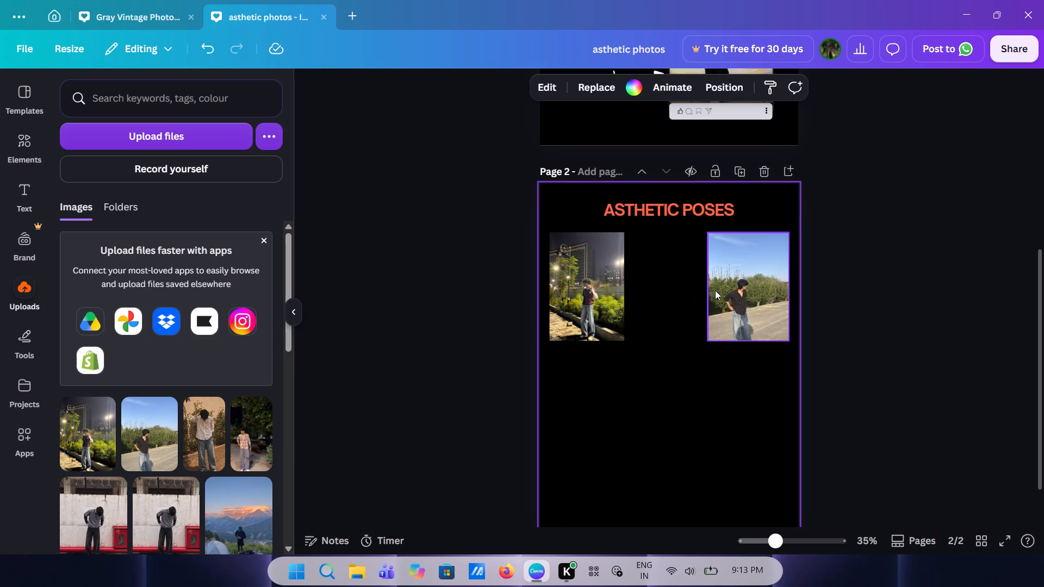
pyautogui.click(715, 290)
pyautogui.moveTo(706, 288); pyautogui.dragTo(720, 288)
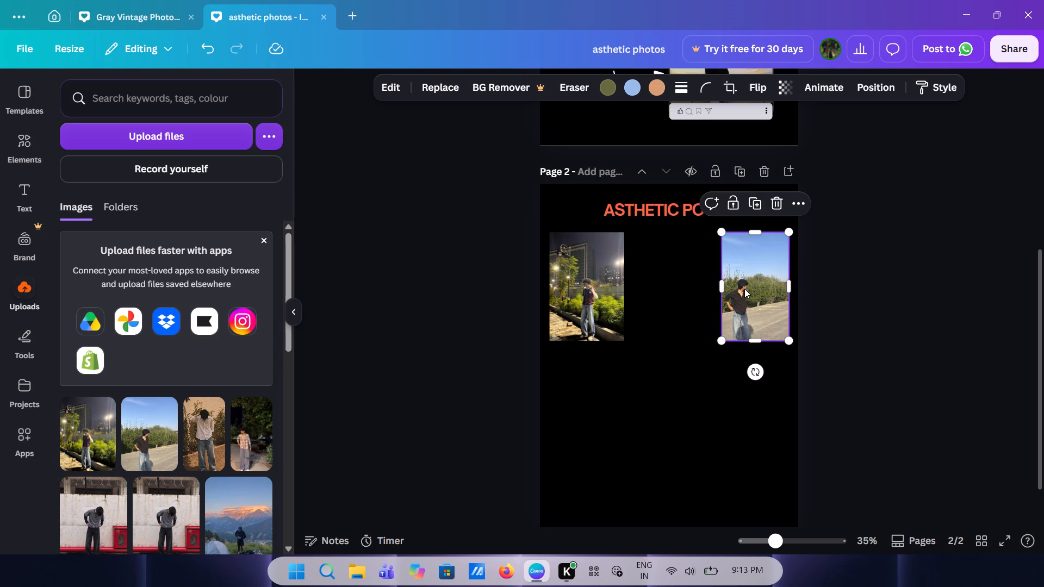
pyautogui.moveTo(744, 289); pyautogui.dragTo(583, 288)
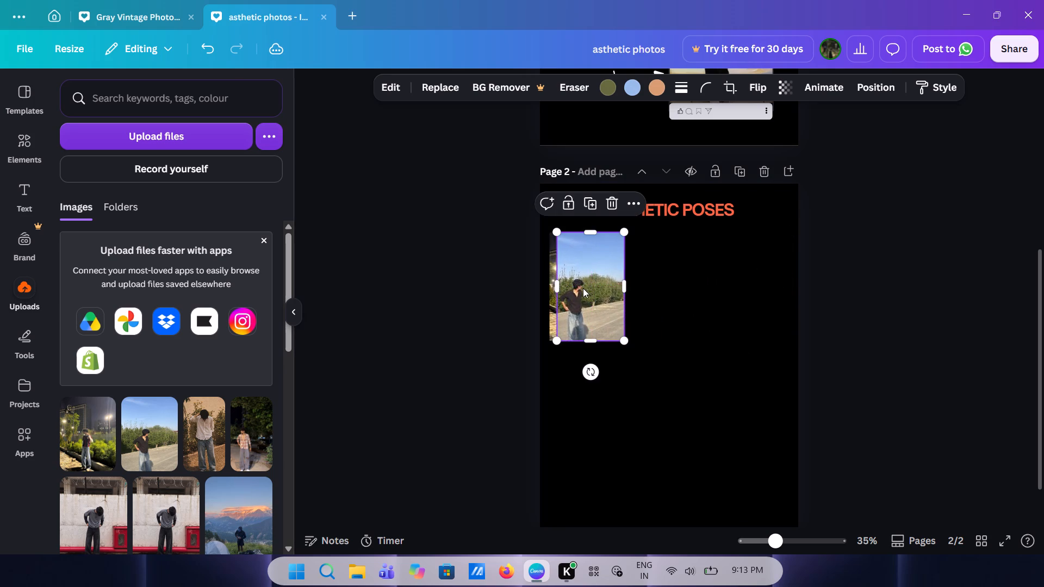
pyautogui.moveTo(556, 287); pyautogui.dragTo(550, 286)
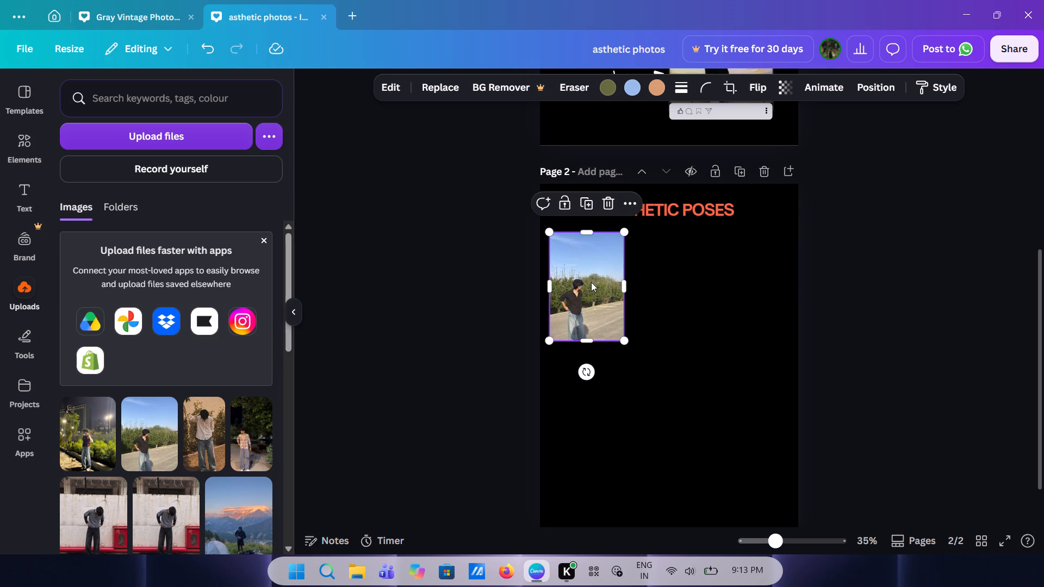
# Add the uploaded white-shirt photo to page 2 and fit it over the roadside photo at about 312 by 453.
pyautogui.moveTo(194, 432); pyautogui.dragTo(637, 315)
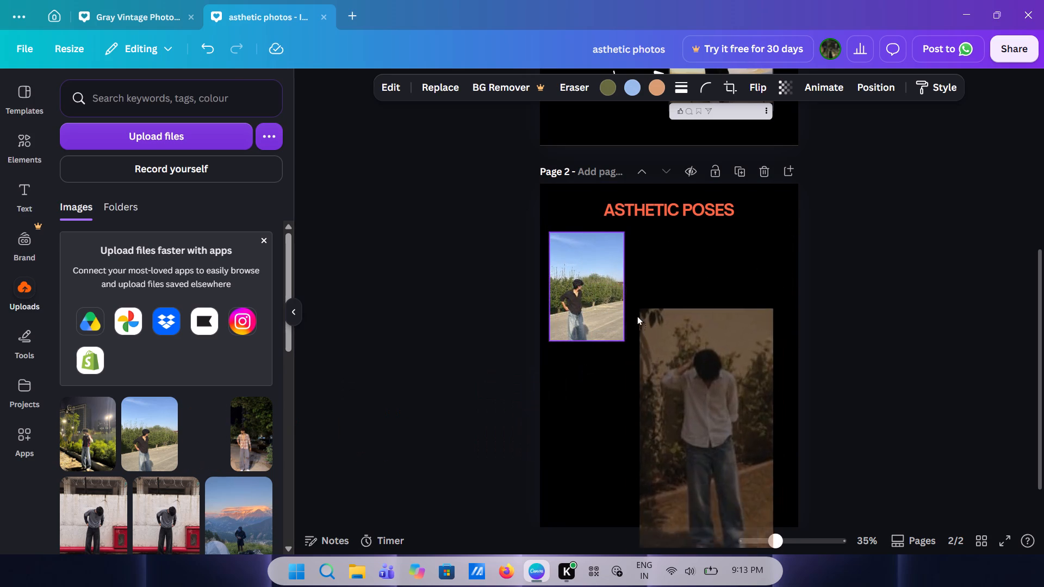
pyautogui.moveTo(637, 315); pyautogui.dragTo(659, 286)
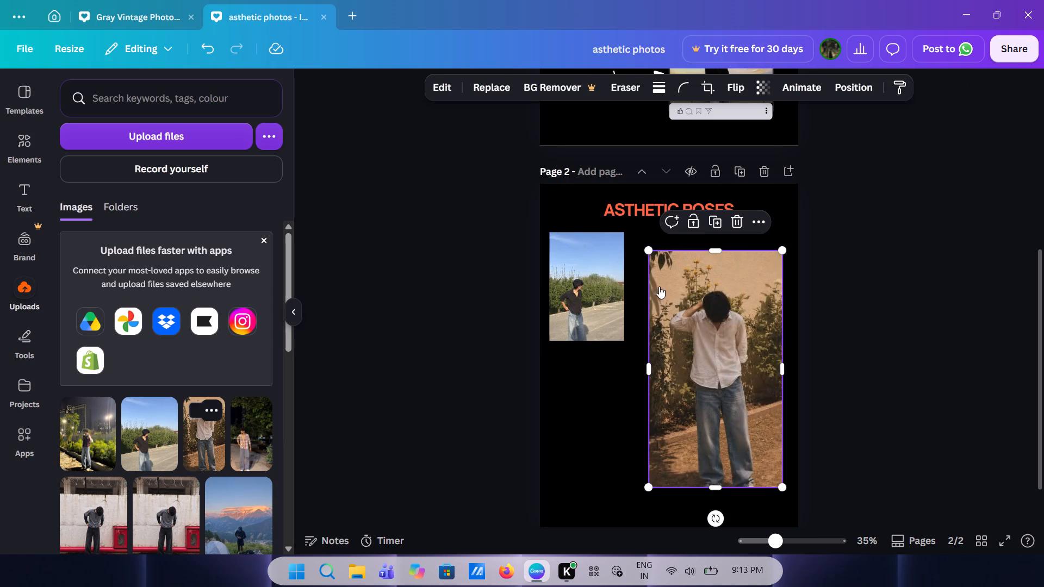
pyautogui.moveTo(784, 489); pyautogui.dragTo(694, 361)
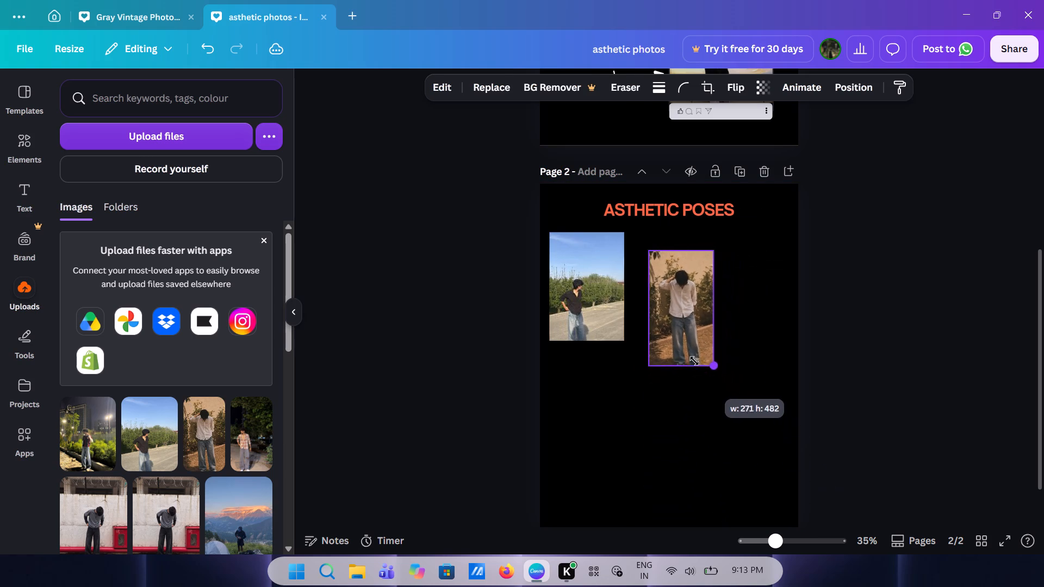
pyautogui.moveTo(694, 361); pyautogui.dragTo(686, 347)
pyautogui.moveTo(670, 299); pyautogui.dragTo(568, 271)
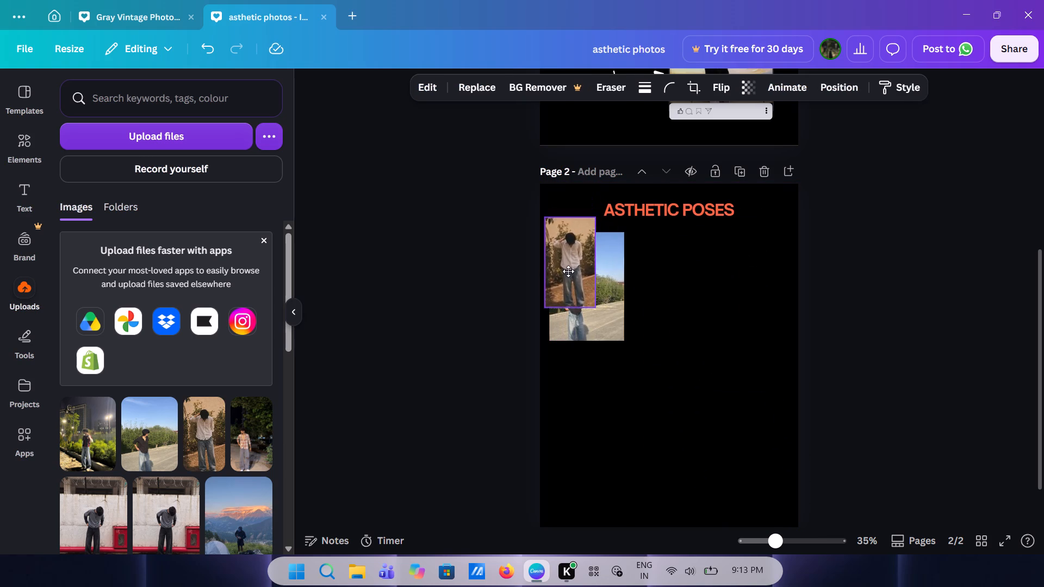
pyautogui.moveTo(568, 271); pyautogui.dragTo(571, 278)
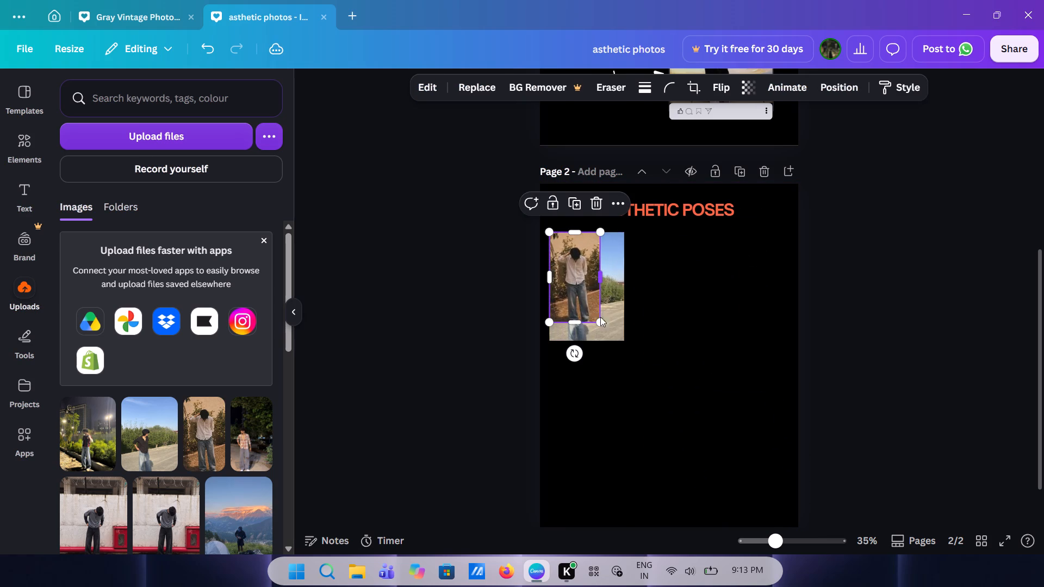
pyautogui.moveTo(601, 321); pyautogui.dragTo(620, 331)
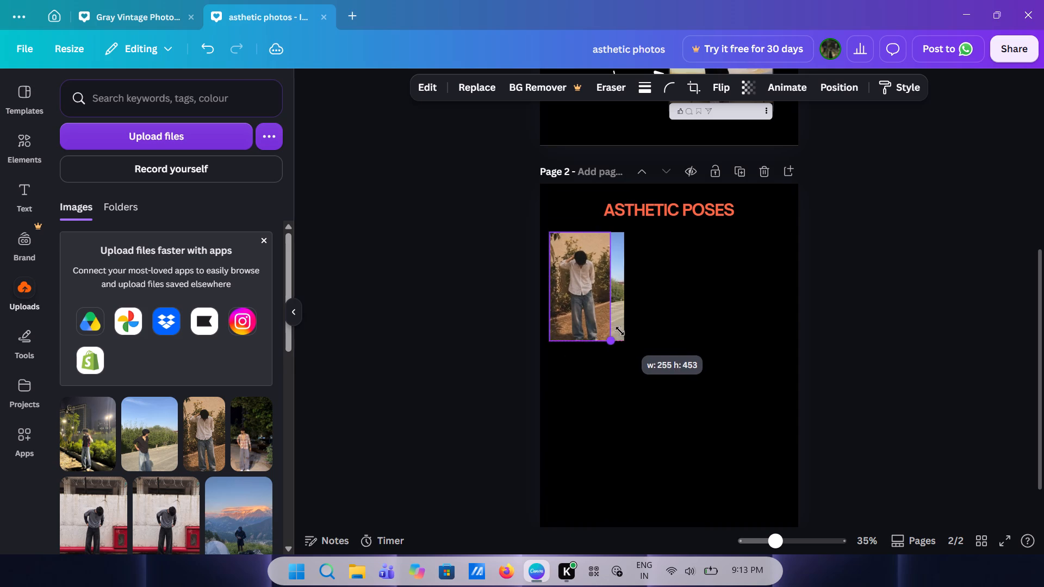
pyautogui.moveTo(620, 331); pyautogui.dragTo(619, 331)
pyautogui.moveTo(611, 292); pyautogui.dragTo(622, 292)
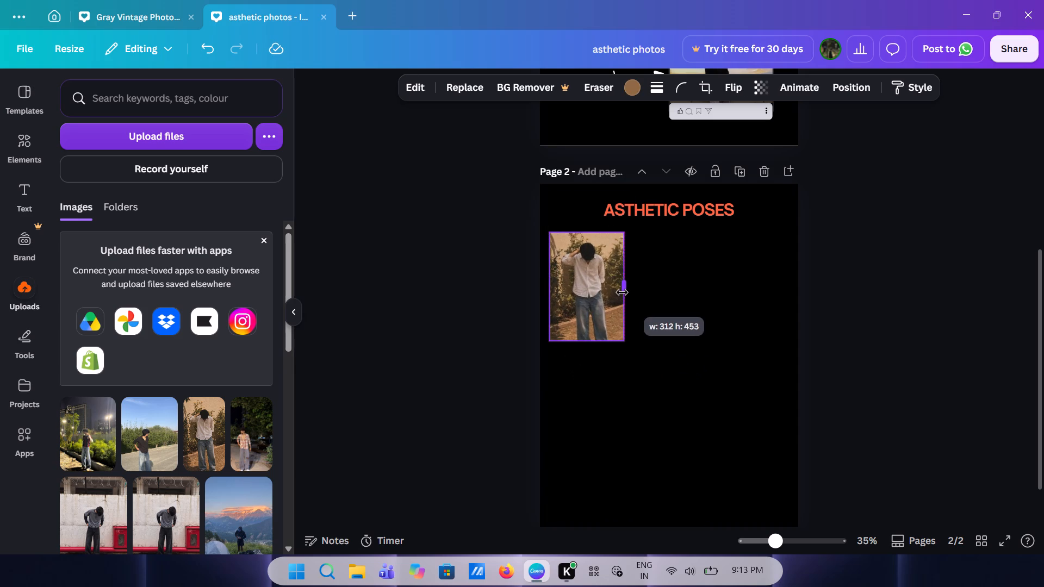
pyautogui.moveTo(622, 292); pyautogui.dragTo(623, 292)
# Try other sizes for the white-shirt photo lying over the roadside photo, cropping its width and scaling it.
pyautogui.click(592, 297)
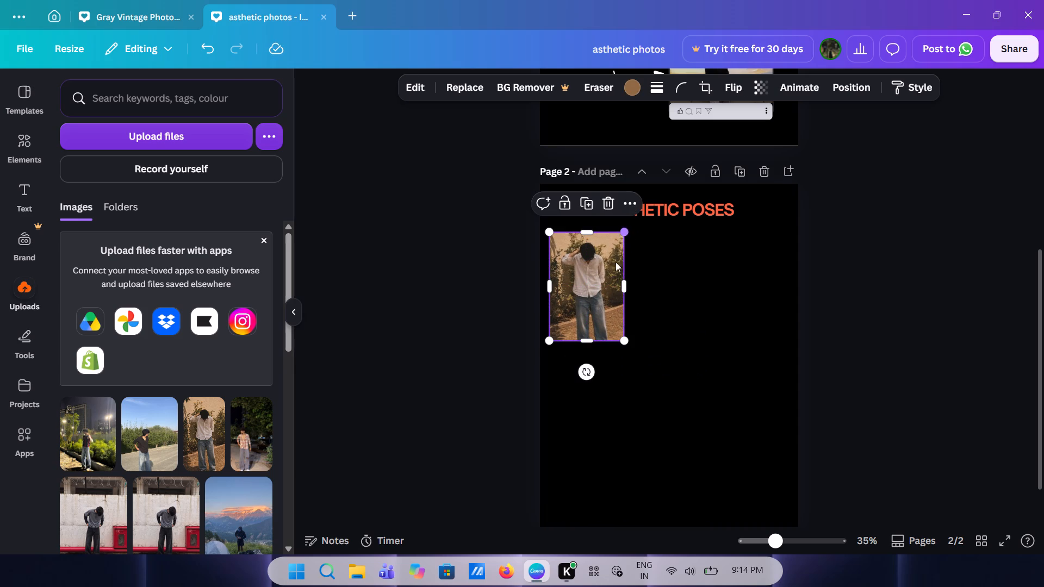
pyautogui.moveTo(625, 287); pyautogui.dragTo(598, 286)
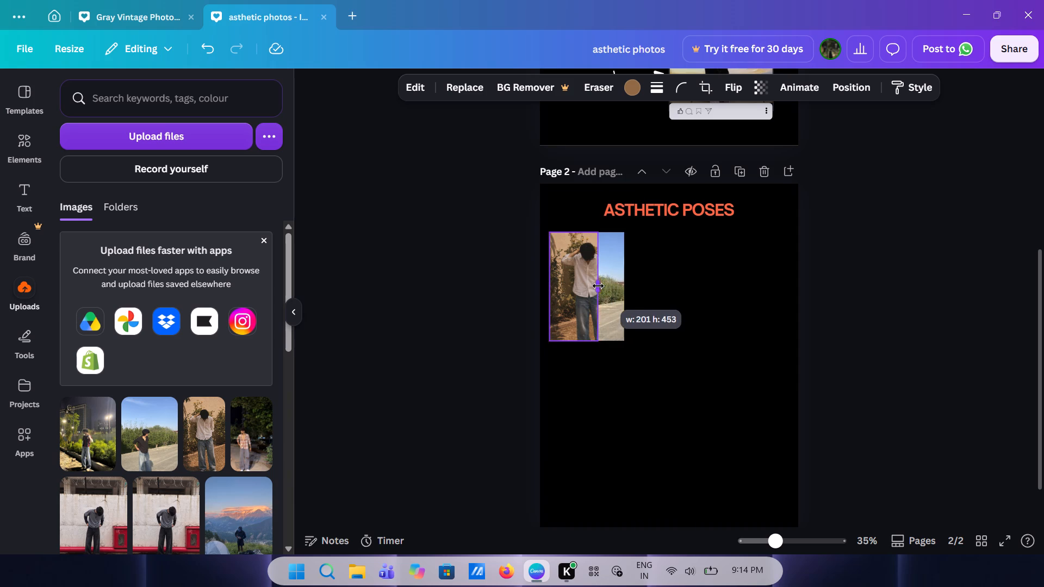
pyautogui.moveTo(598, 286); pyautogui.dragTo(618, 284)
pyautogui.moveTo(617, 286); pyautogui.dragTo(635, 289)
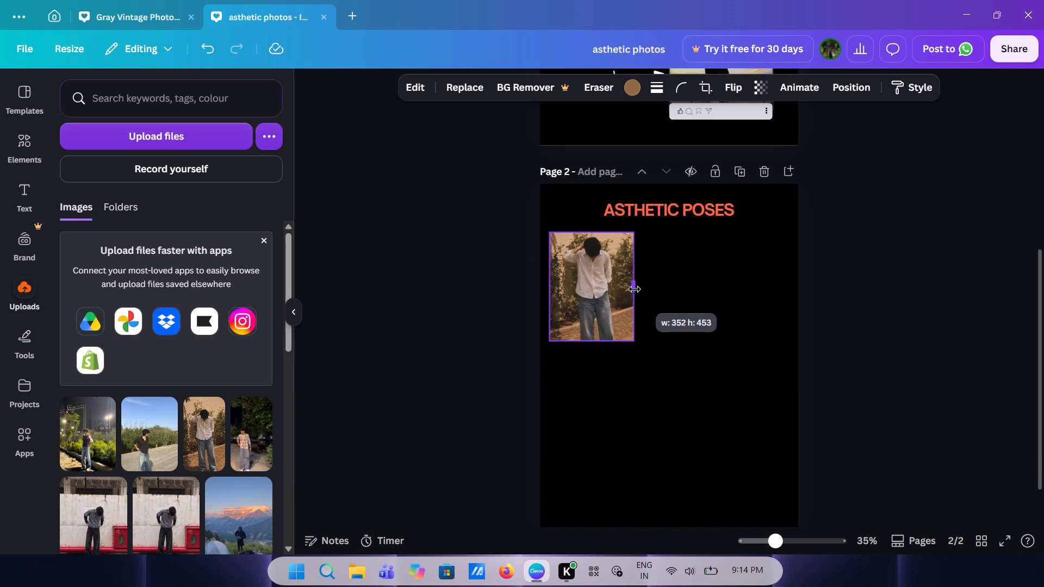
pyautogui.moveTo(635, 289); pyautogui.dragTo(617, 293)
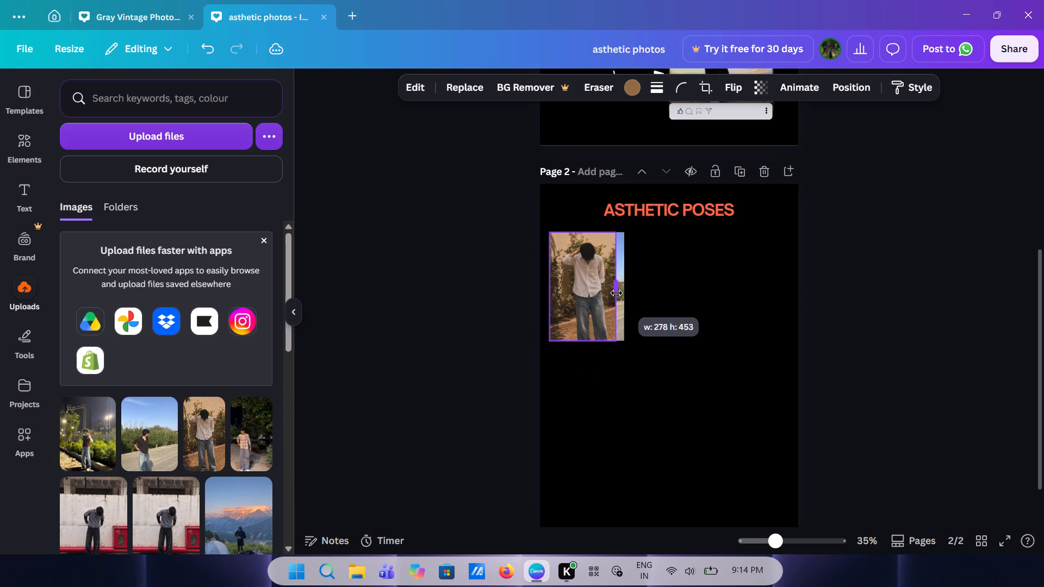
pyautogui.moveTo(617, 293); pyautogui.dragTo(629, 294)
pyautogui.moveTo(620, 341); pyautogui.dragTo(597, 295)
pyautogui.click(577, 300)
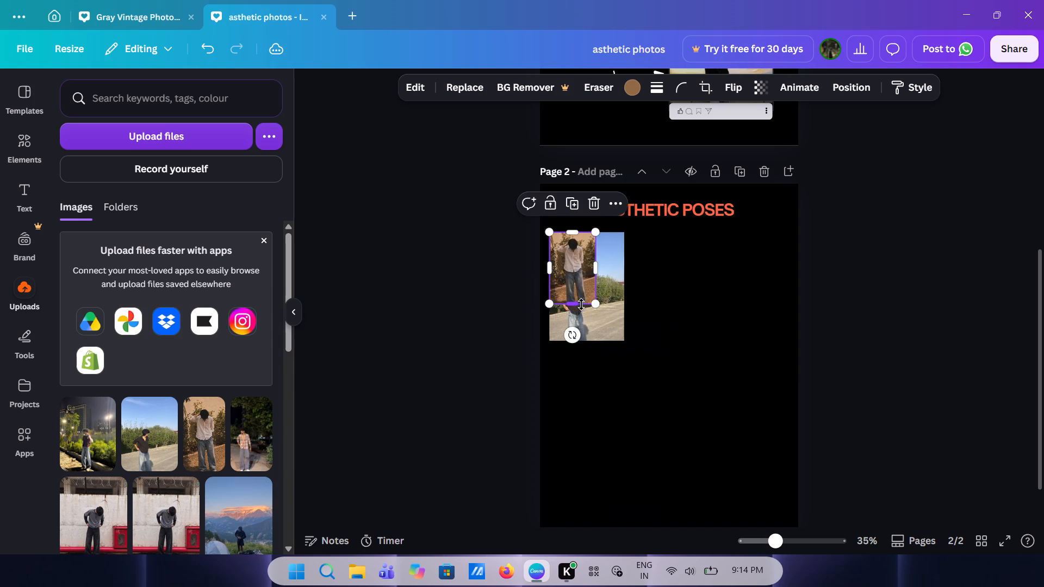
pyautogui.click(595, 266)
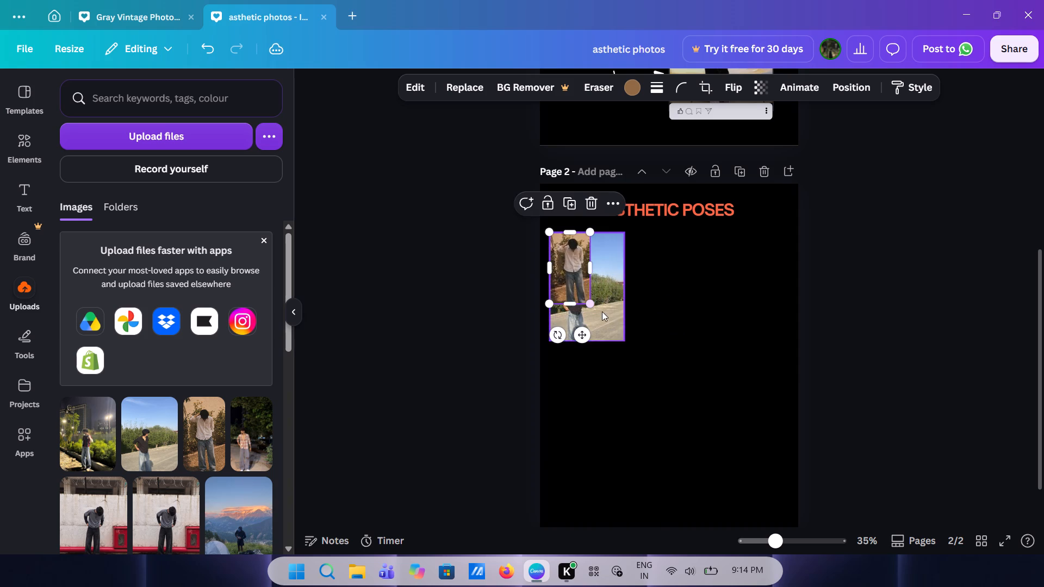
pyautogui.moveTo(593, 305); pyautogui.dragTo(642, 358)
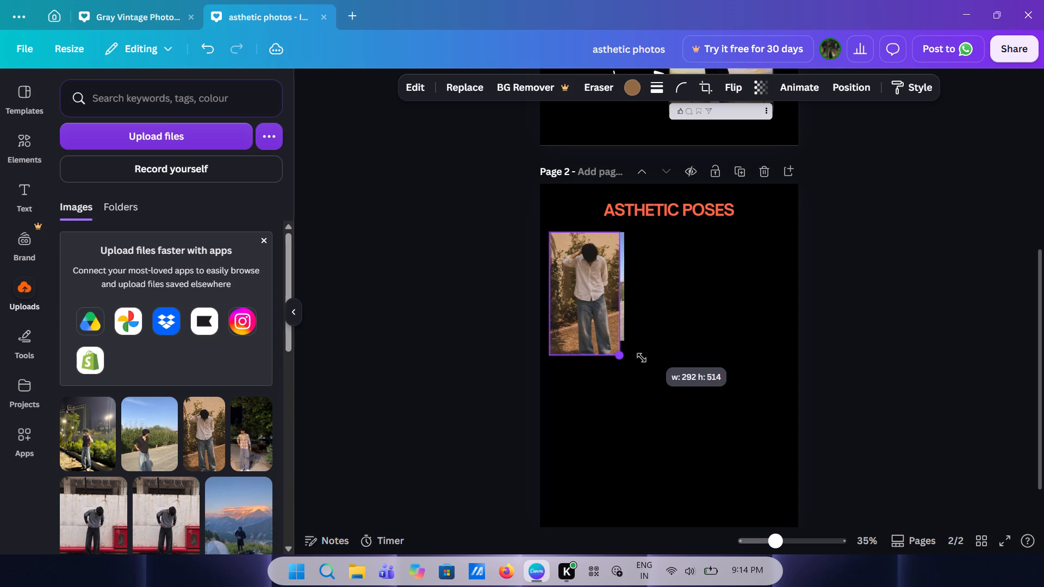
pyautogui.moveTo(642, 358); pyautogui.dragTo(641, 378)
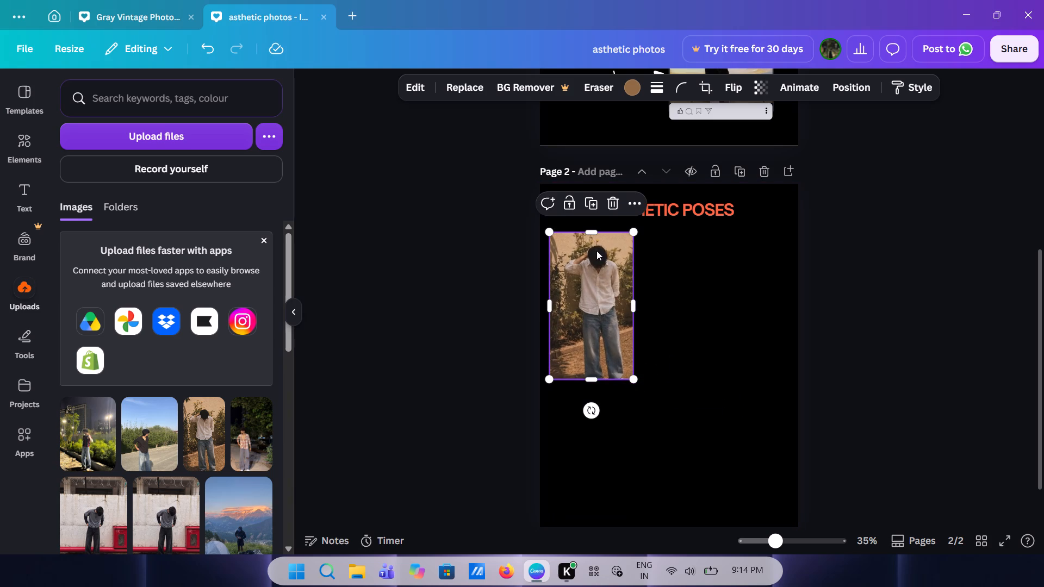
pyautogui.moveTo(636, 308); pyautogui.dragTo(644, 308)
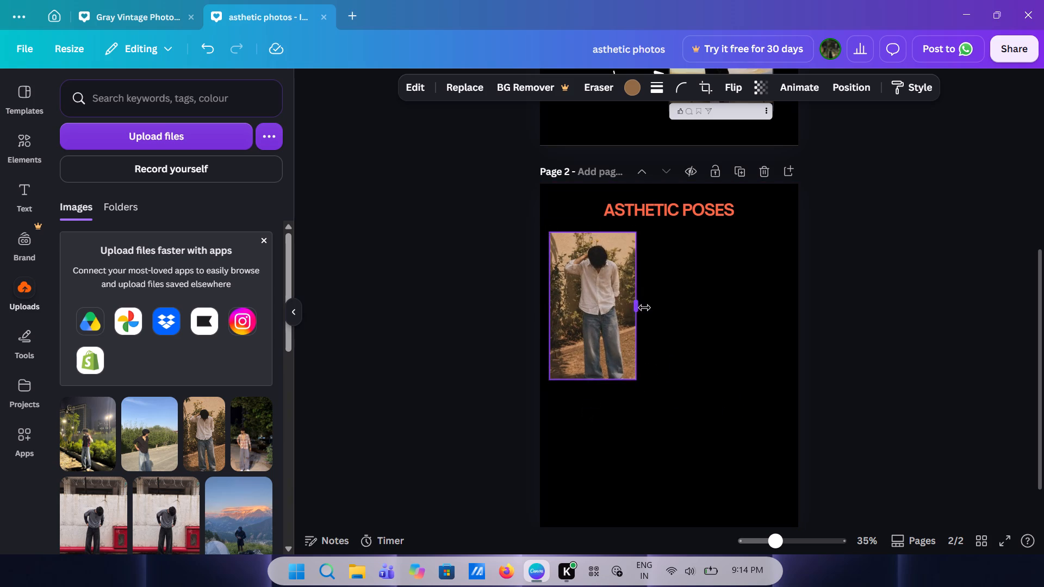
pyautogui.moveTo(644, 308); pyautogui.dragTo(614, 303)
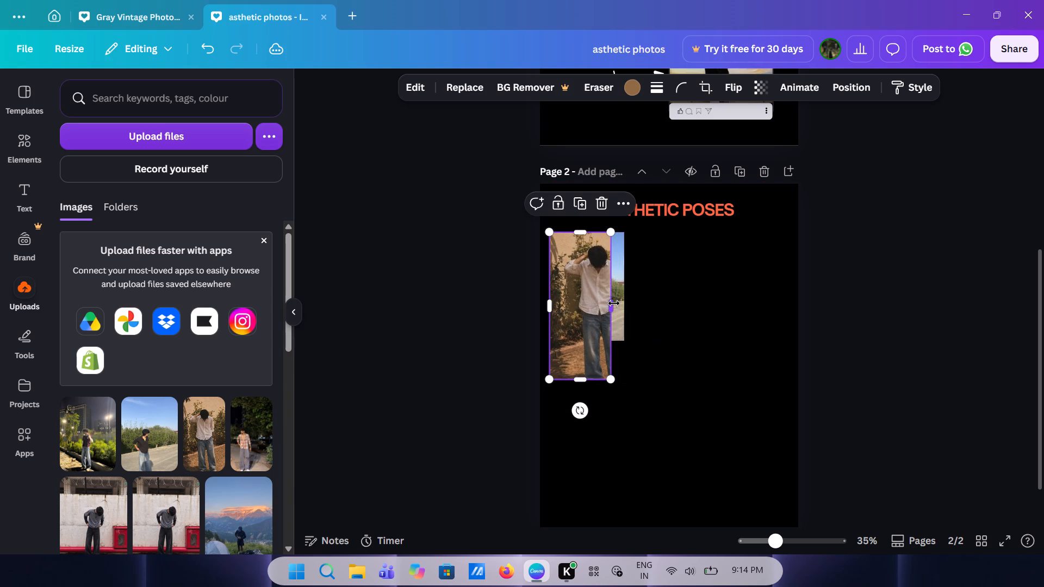
# Delete the resized white-shirt photo from page 2.
pyautogui.click(595, 310)
pyautogui.press('BackSpace')
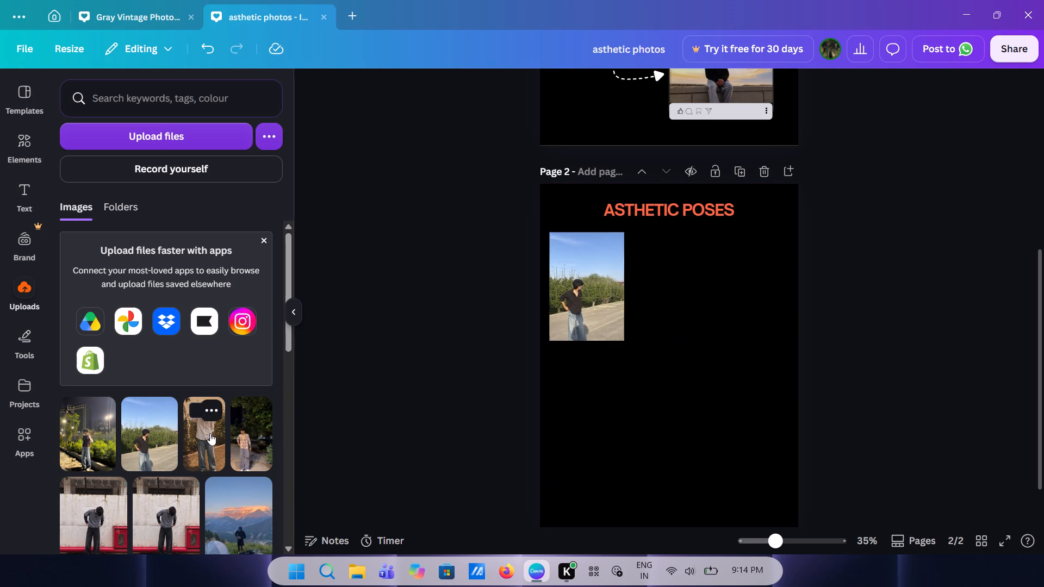
# Add the uploaded white-shirt photo to page 2 again and align its top-left corner with the roadside photo's.
pyautogui.doubleClick(210, 433)
pyautogui.press('BackSpace')
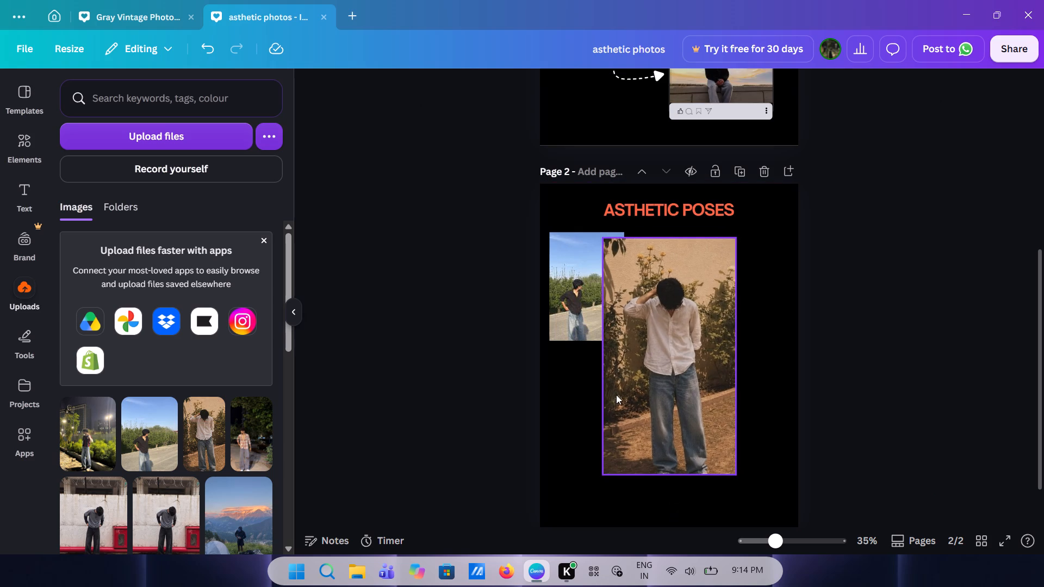
pyautogui.click(719, 389)
pyautogui.moveTo(713, 388); pyautogui.dragTo(666, 383)
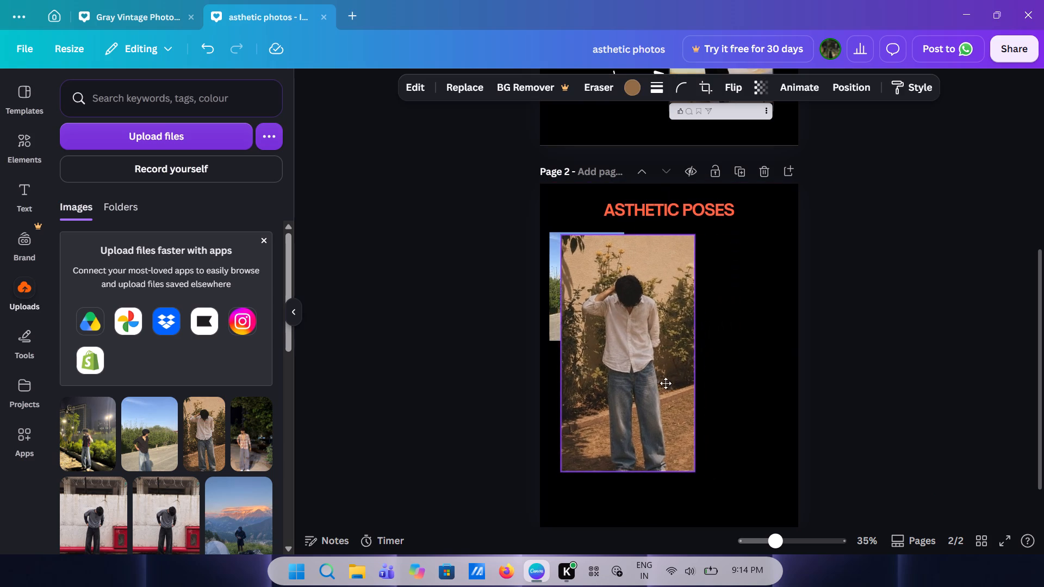
pyautogui.moveTo(666, 383); pyautogui.dragTo(655, 386)
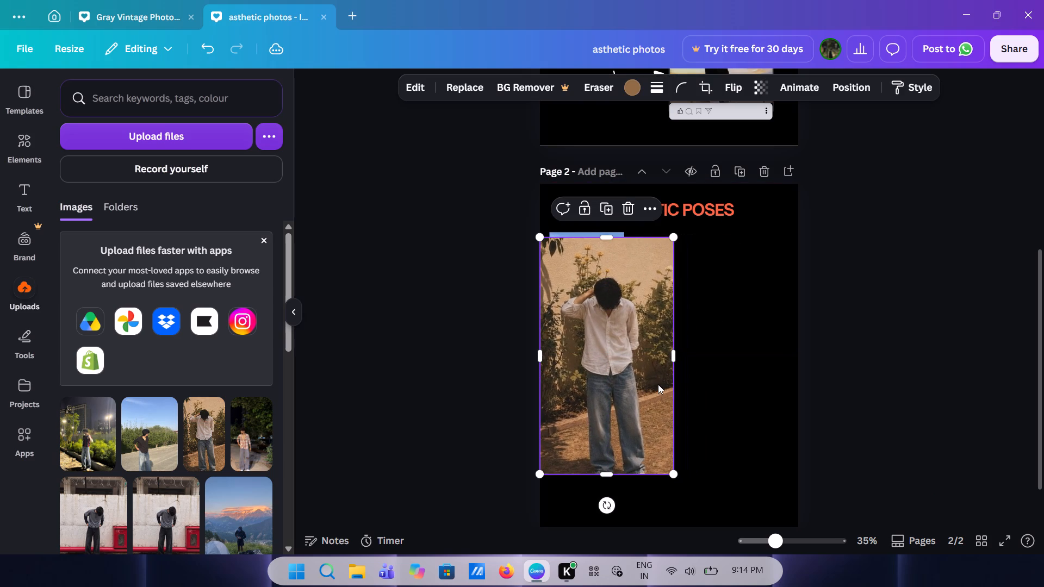
pyautogui.moveTo(662, 383); pyautogui.dragTo(675, 374)
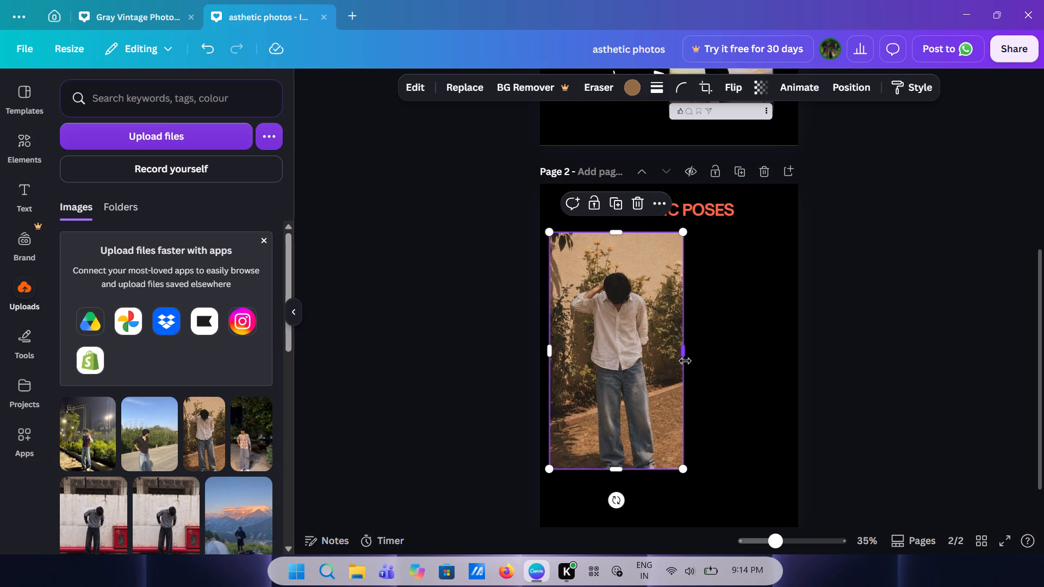
# Scale the white-shirt photo to the roadside photo's height and widen it to cover that photo, about 312 by 453.
pyautogui.moveTo(685, 361); pyautogui.dragTo(673, 366)
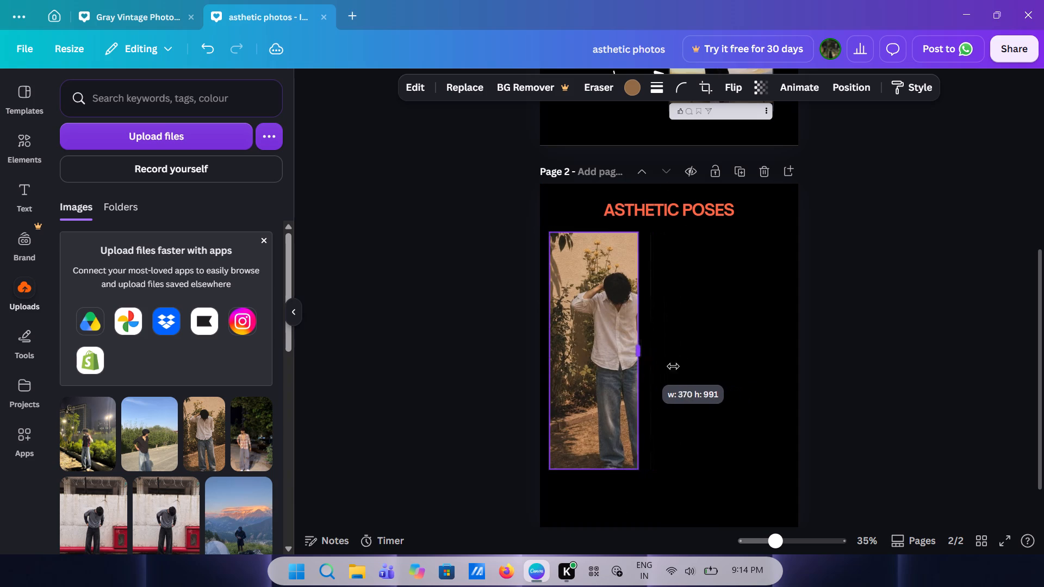
pyautogui.moveTo(673, 366); pyautogui.dragTo(686, 369)
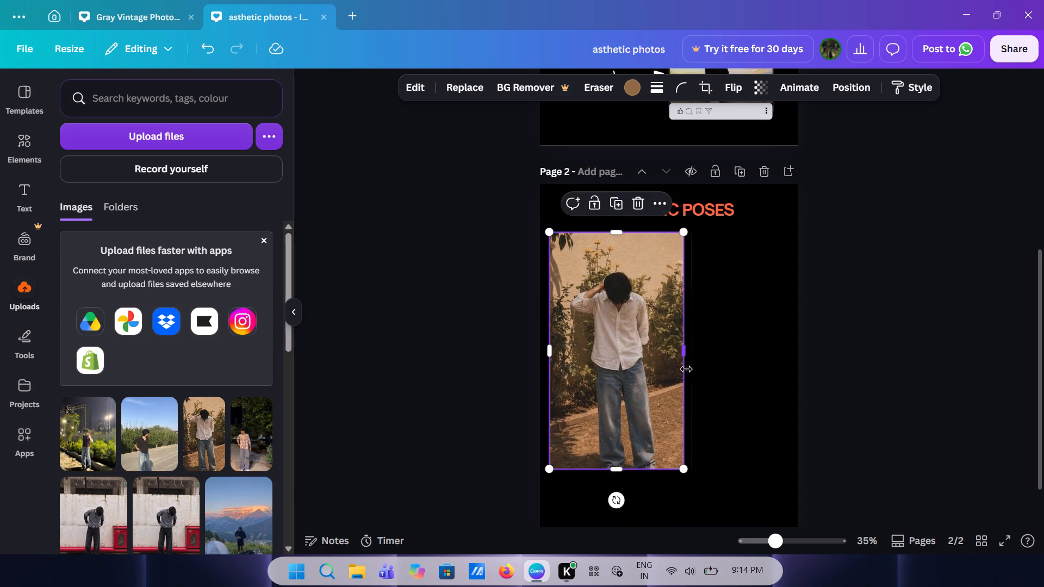
pyautogui.moveTo(680, 465); pyautogui.dragTo(600, 333)
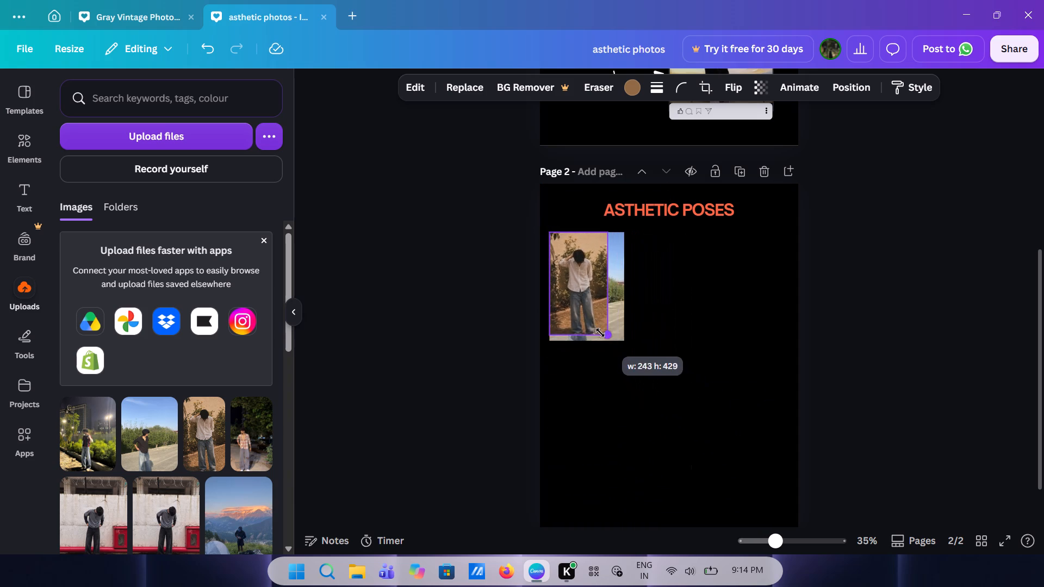
pyautogui.moveTo(600, 333); pyautogui.dragTo(613, 338)
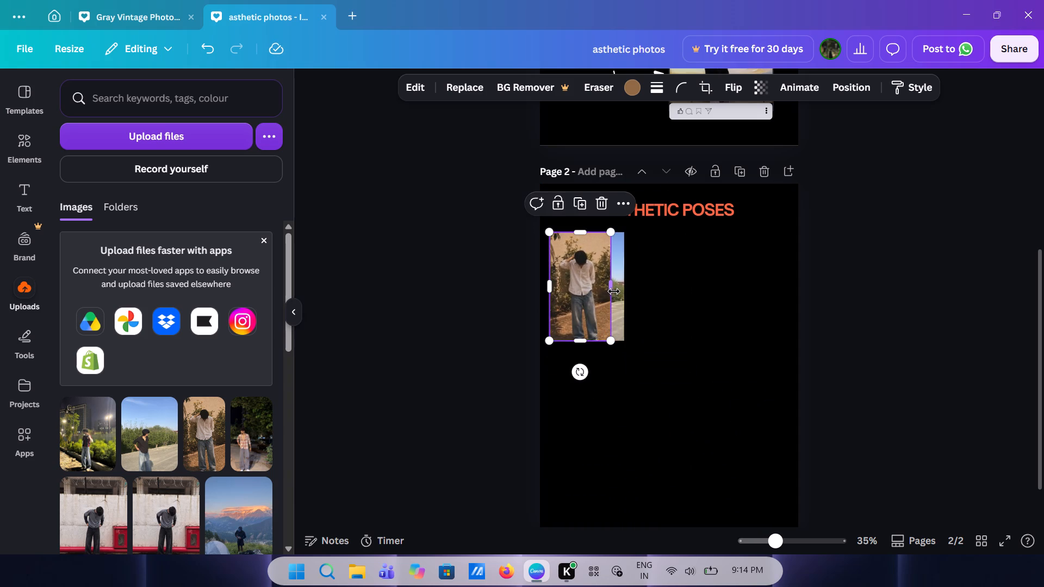
pyautogui.moveTo(614, 291); pyautogui.dragTo(631, 293)
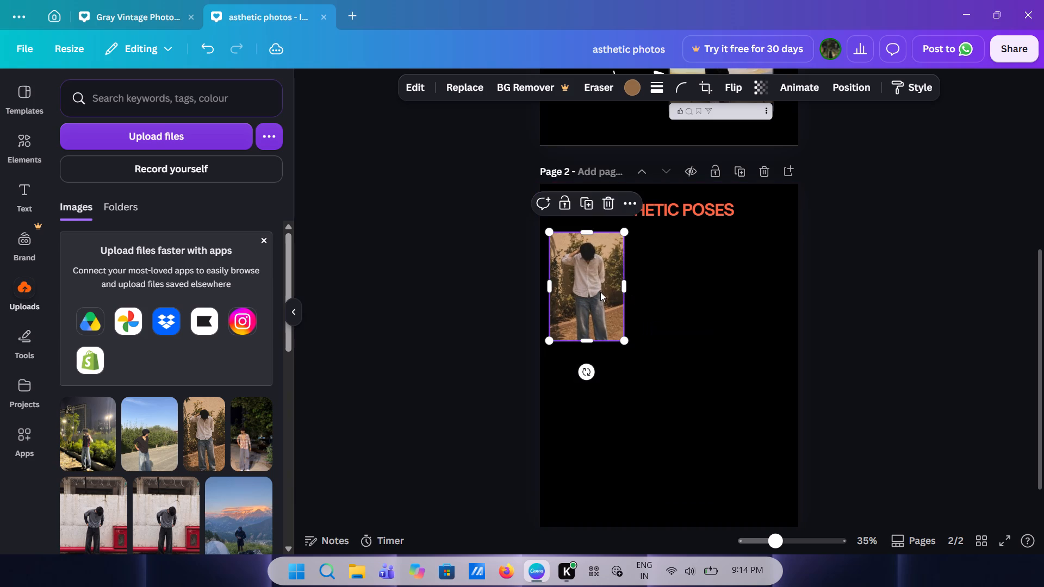
# Form a level row of three by moving the white-shirt photo to the page's right side and the roadside photo to the centre.
pyautogui.moveTo(600, 290); pyautogui.dragTo(756, 292)
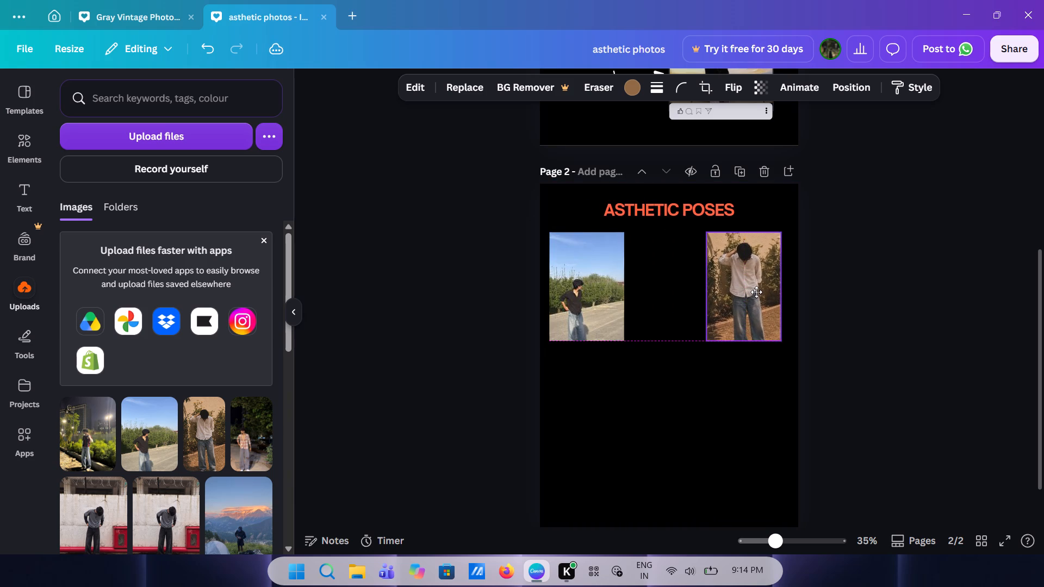
pyautogui.moveTo(756, 292); pyautogui.dragTo(760, 291)
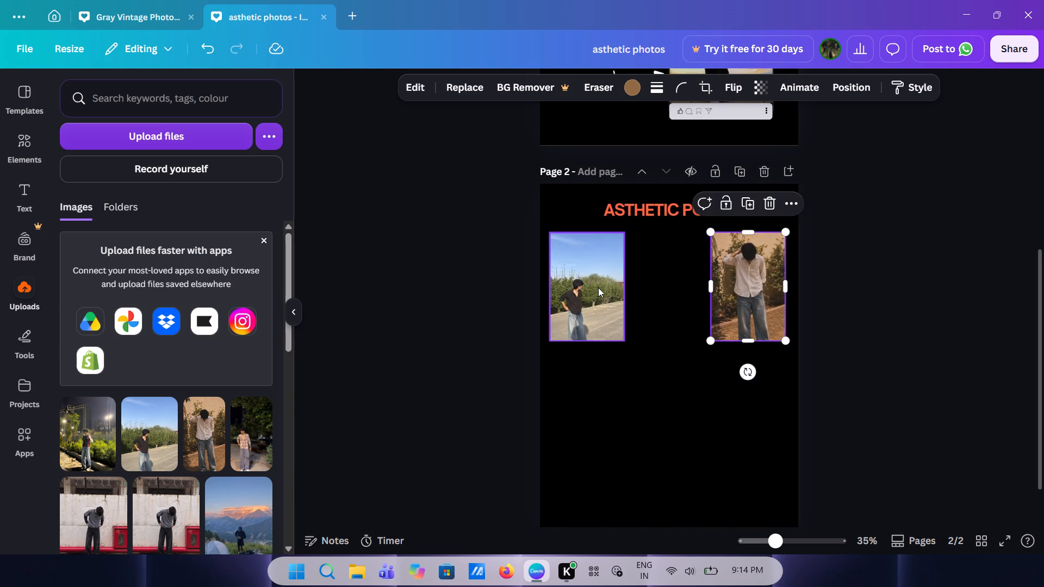
pyautogui.moveTo(598, 288); pyautogui.dragTo(680, 286)
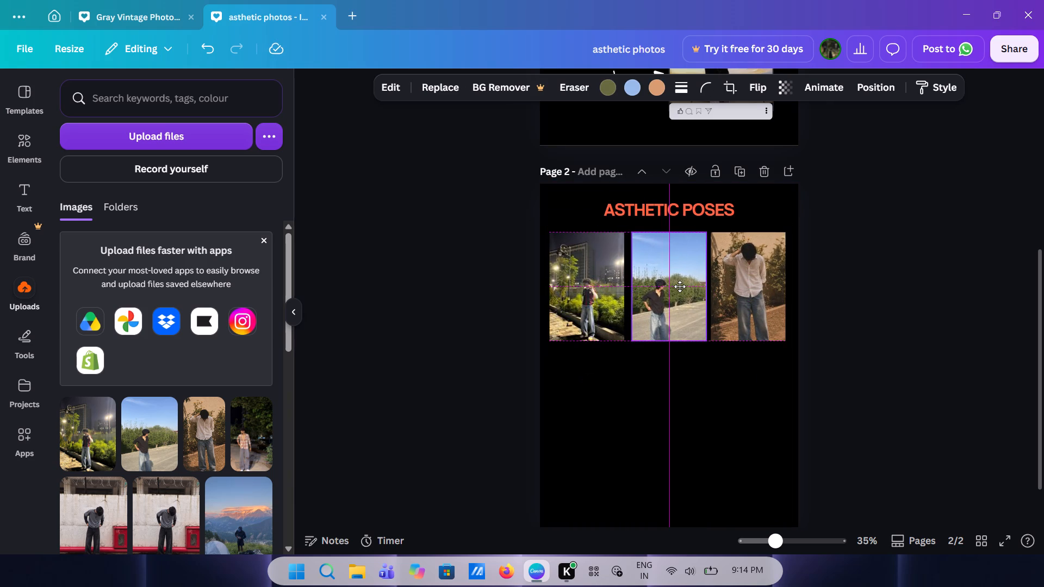
pyautogui.moveTo(680, 286); pyautogui.dragTo(679, 288)
pyautogui.click(625, 402)
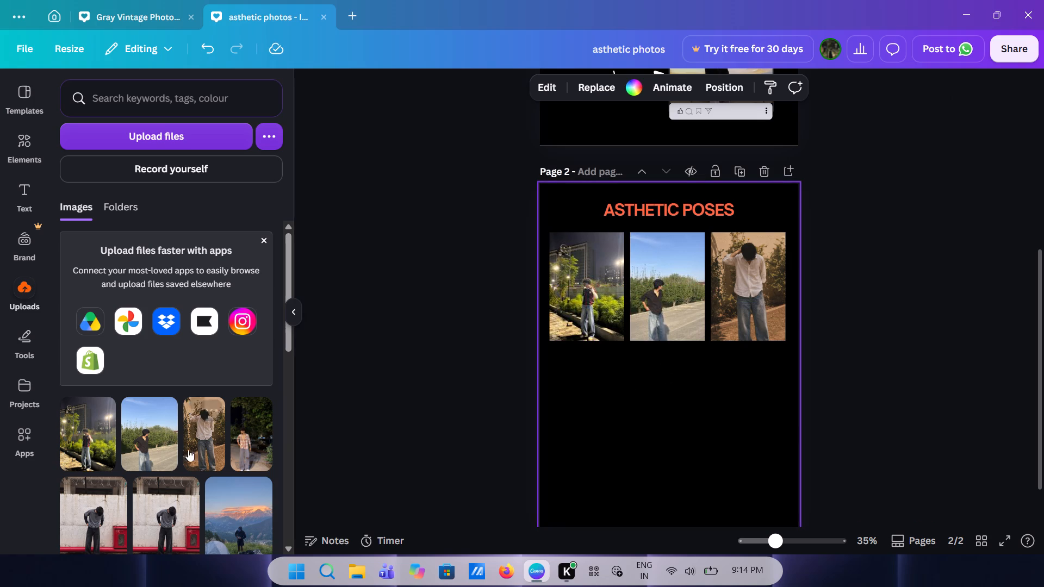
# Add the uploaded plaid-shirt photo to page 2 and fit it over the night photo at about 312 by 453.
pyautogui.click(254, 446)
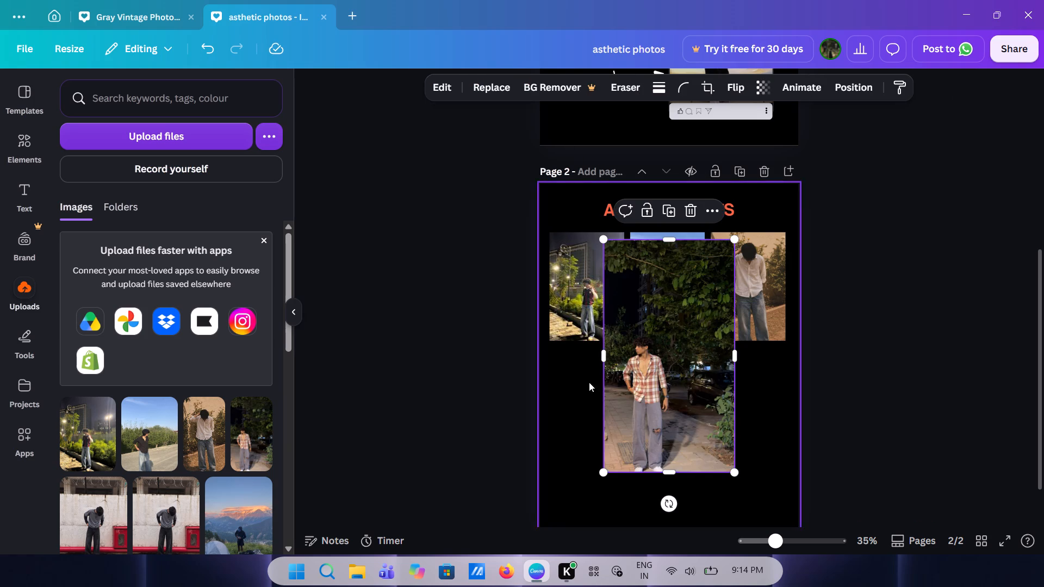
pyautogui.moveTo(734, 241); pyautogui.dragTo(638, 379)
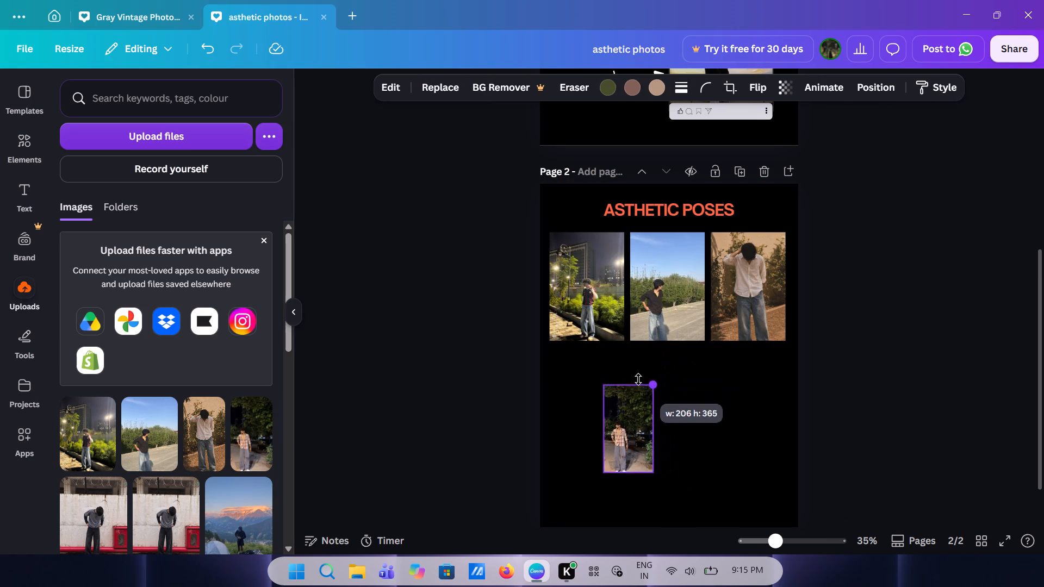
pyautogui.moveTo(611, 436); pyautogui.dragTo(553, 308)
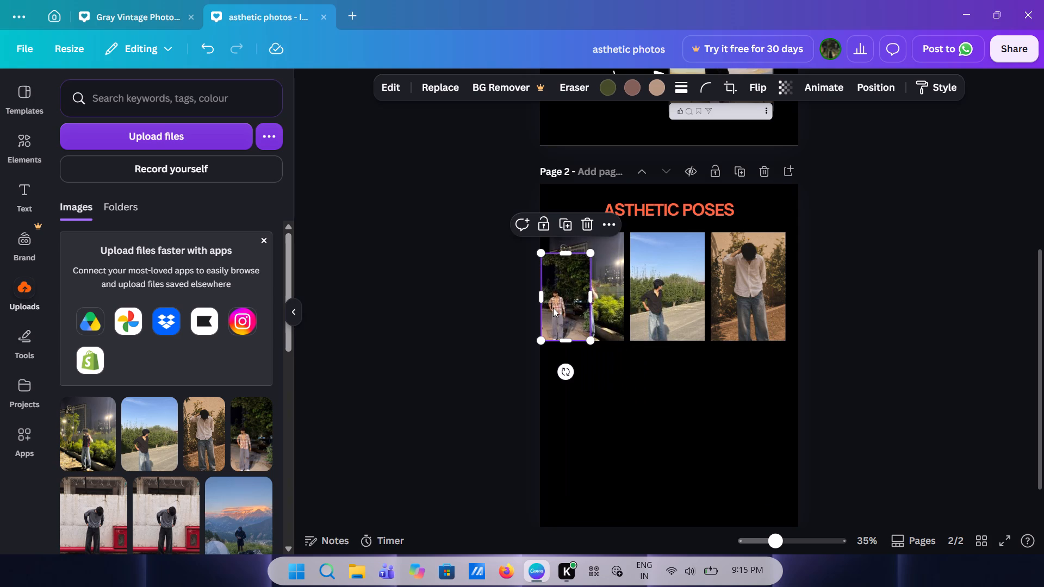
pyautogui.moveTo(558, 308); pyautogui.dragTo(564, 308)
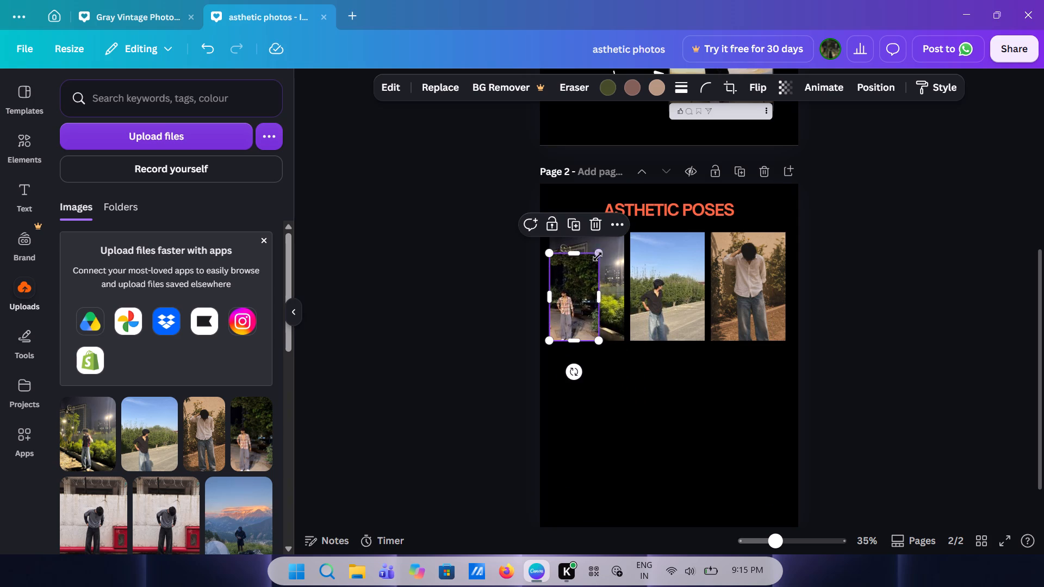
pyautogui.moveTo(600, 252); pyautogui.dragTo(624, 234)
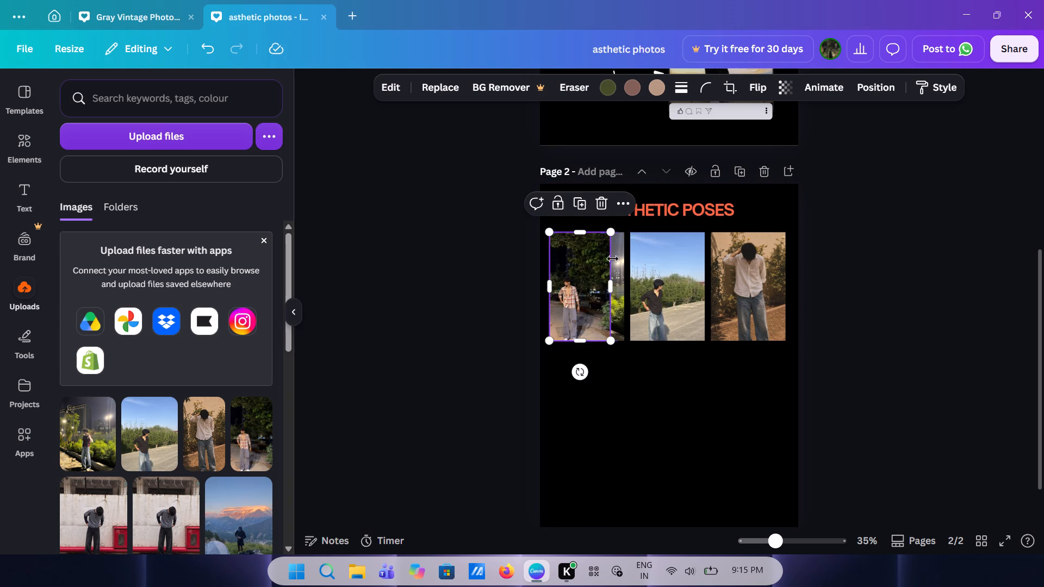
pyautogui.moveTo(612, 286); pyautogui.dragTo(620, 285)
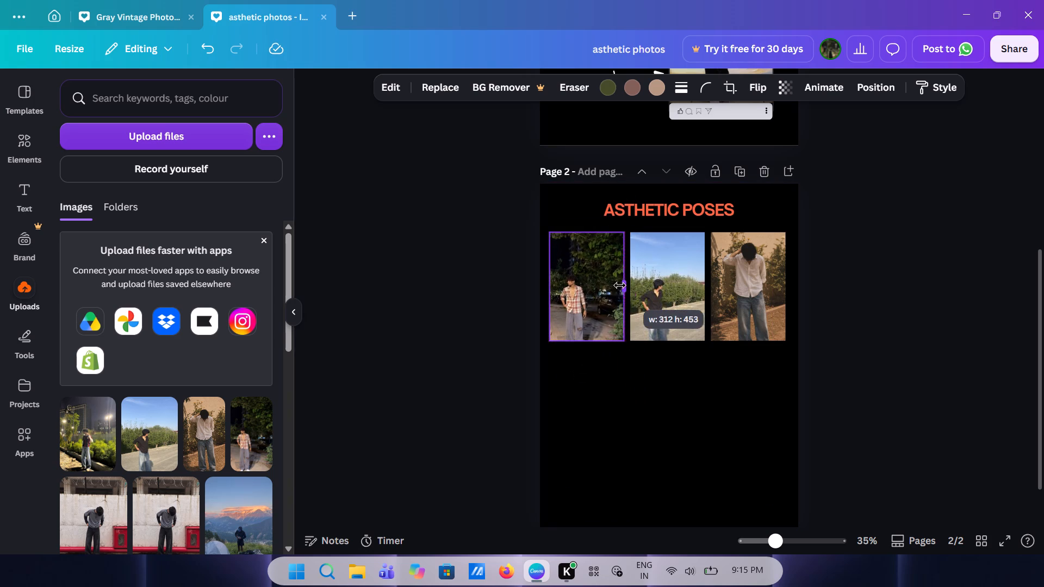
pyautogui.moveTo(620, 285); pyautogui.dragTo(627, 284)
# Move the plaid-shirt photo below the night photo on page 2 to start a second row.
pyautogui.moveTo(589, 305); pyautogui.dragTo(577, 379)
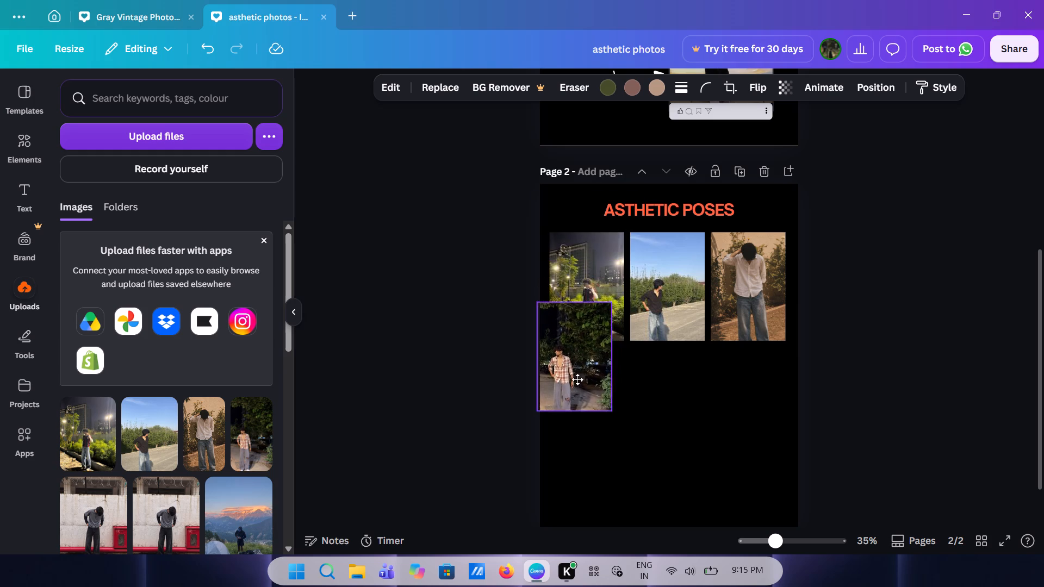
pyautogui.moveTo(577, 379); pyautogui.dragTo(593, 446)
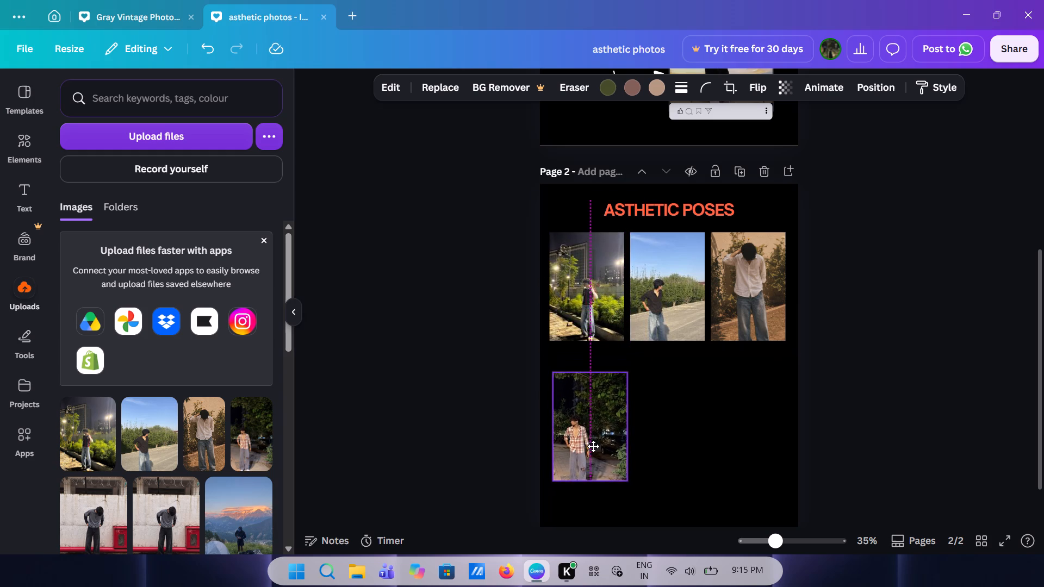
pyautogui.moveTo(593, 446); pyautogui.dragTo(595, 451)
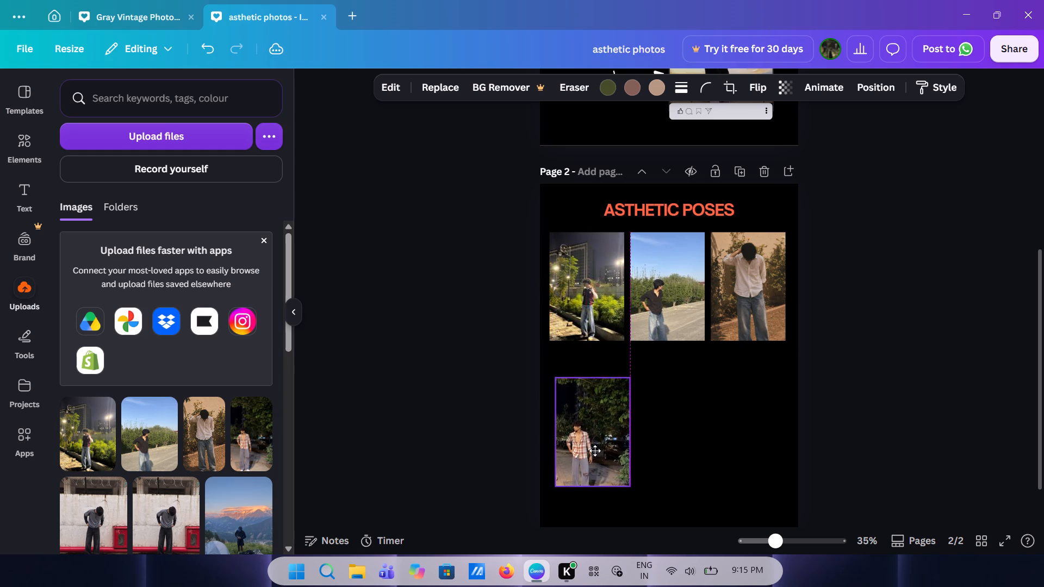
pyautogui.moveTo(595, 451); pyautogui.dragTo(591, 441)
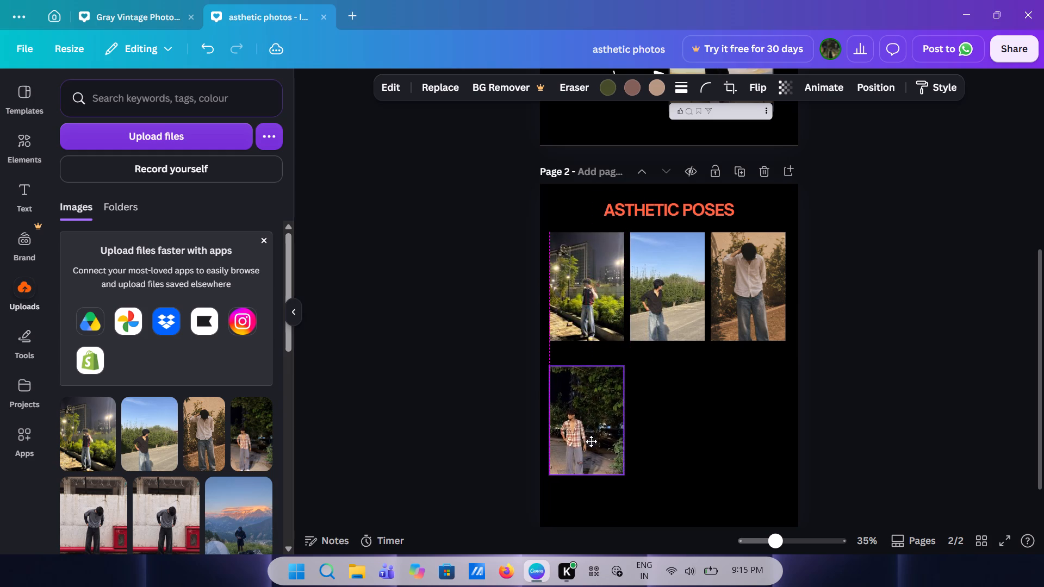
pyautogui.moveTo(591, 441); pyautogui.dragTo(600, 442)
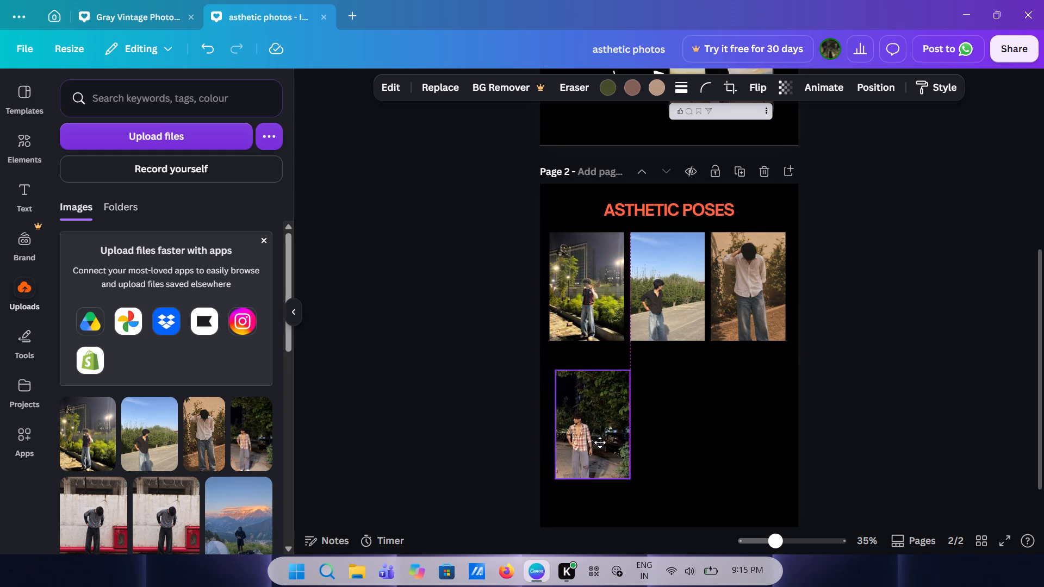
pyautogui.moveTo(600, 442); pyautogui.dragTo(594, 449)
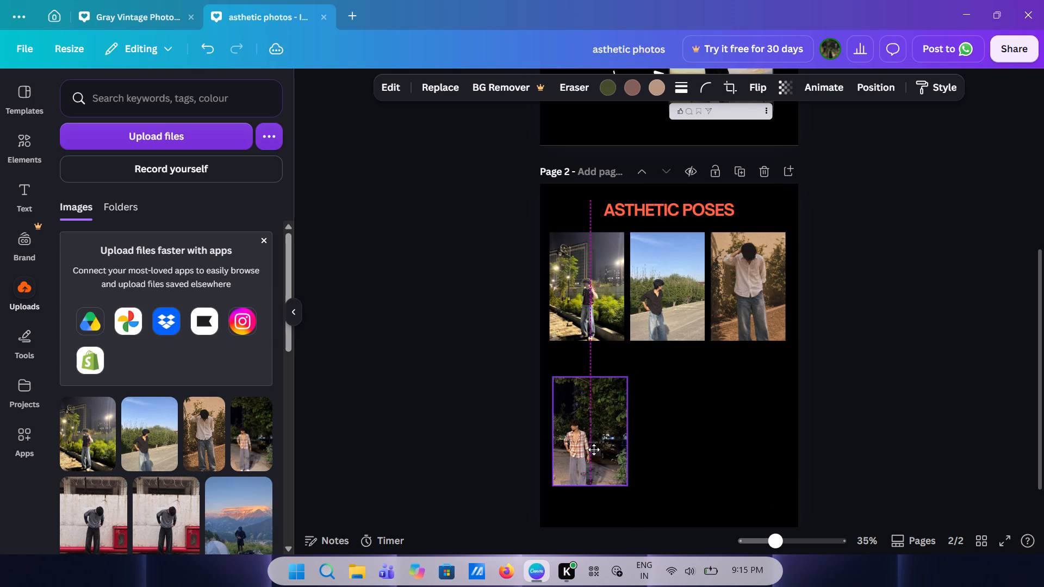
pyautogui.moveTo(594, 449); pyautogui.dragTo(593, 448)
# Add the uploaded photo of the pose against the white wall to page 2 and fit it over the night photo at the same size.
pyautogui.scroll(-1, 227, 459)
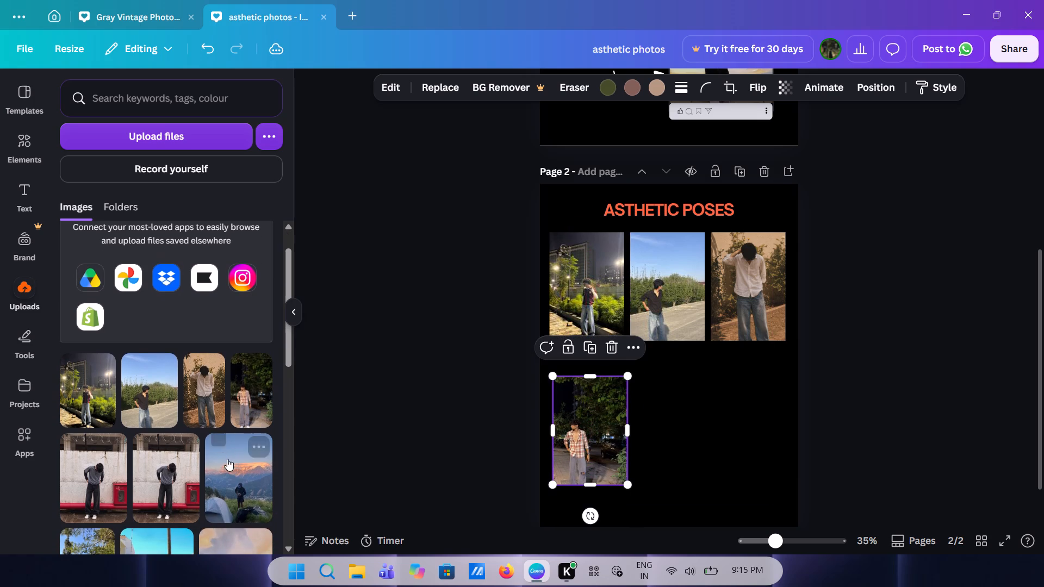
pyautogui.click(155, 496)
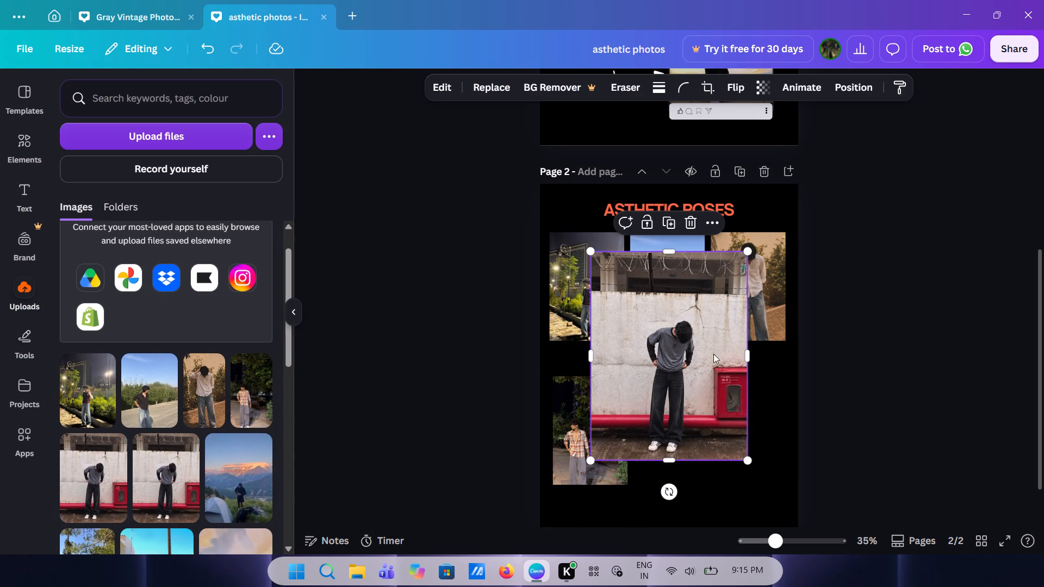
pyautogui.moveTo(746, 250); pyautogui.dragTo(682, 349)
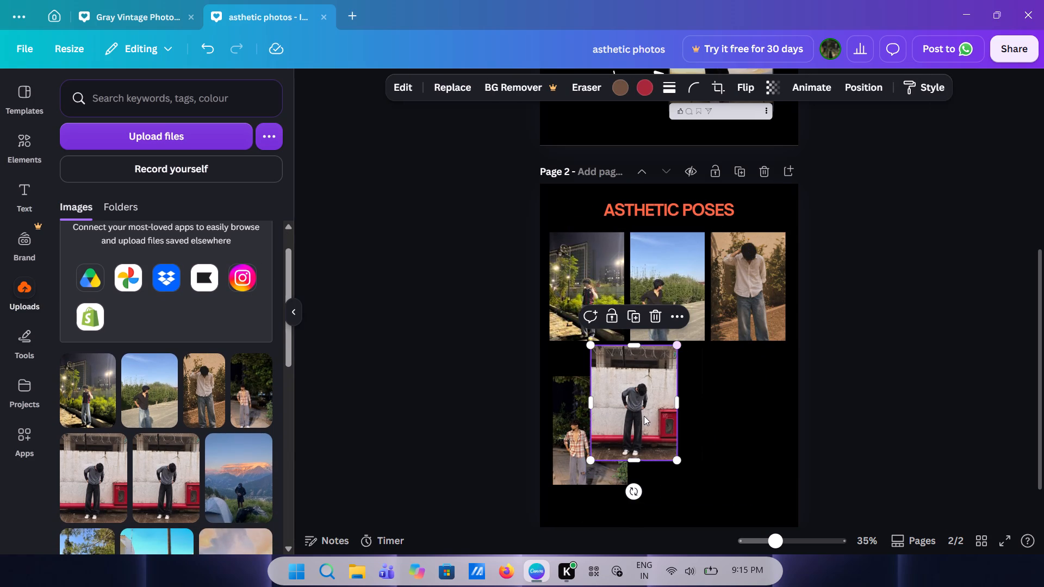
pyautogui.moveTo(644, 416); pyautogui.dragTo(604, 303)
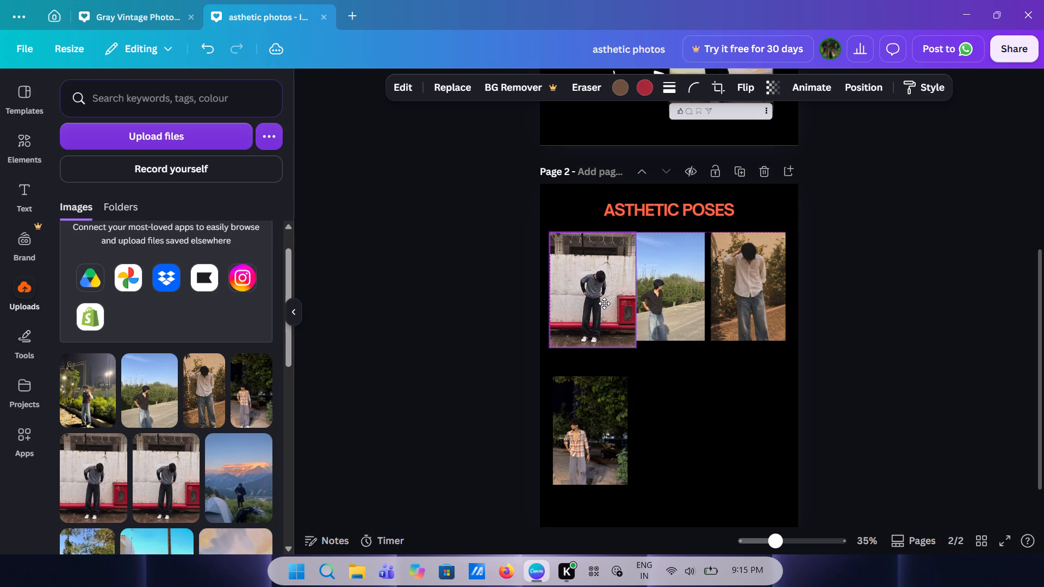
pyautogui.moveTo(604, 303); pyautogui.dragTo(603, 297)
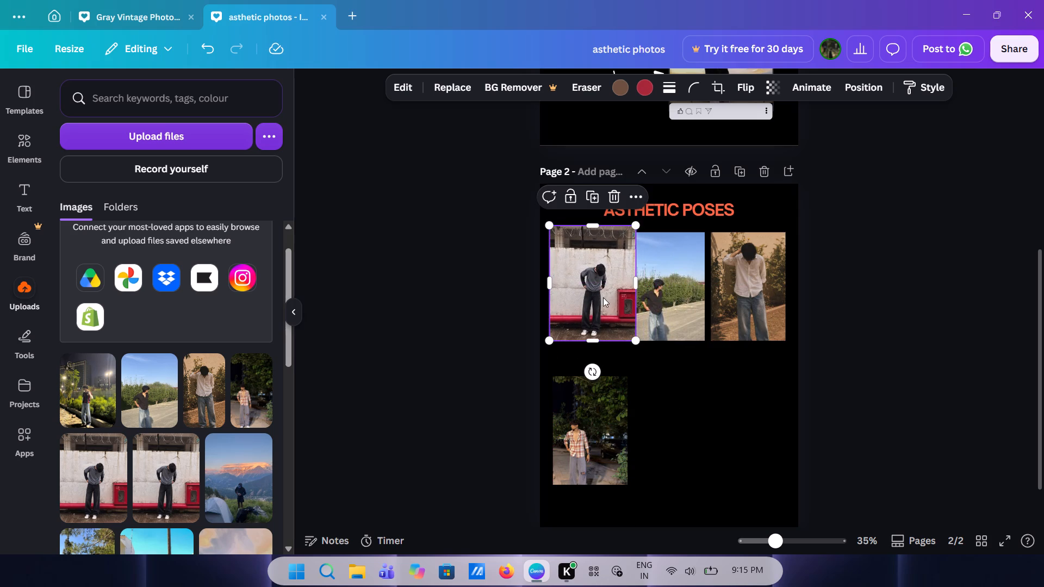
pyautogui.moveTo(634, 226); pyautogui.dragTo(614, 239)
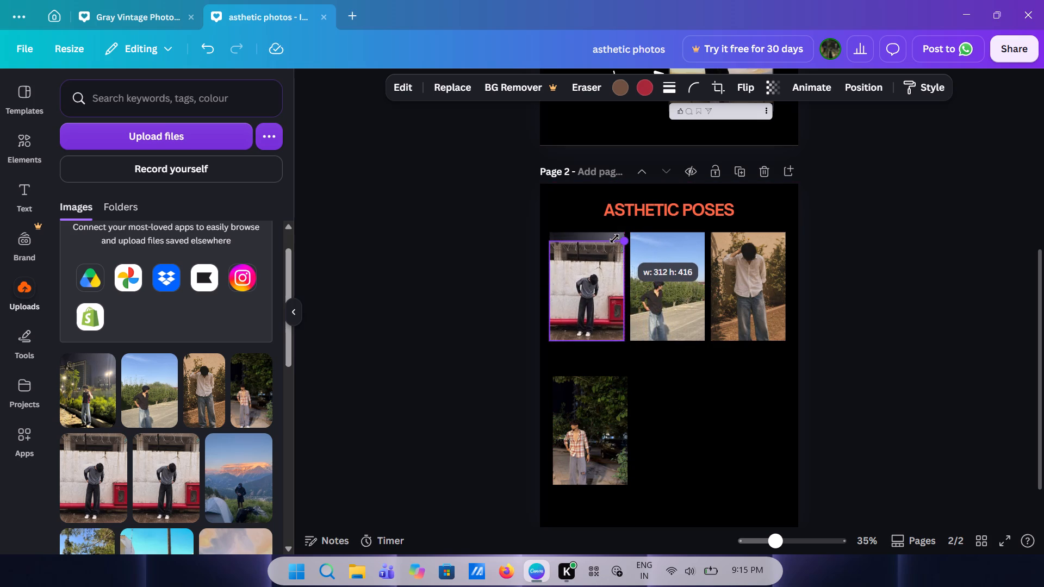
pyautogui.moveTo(614, 239); pyautogui.dragTo(612, 240)
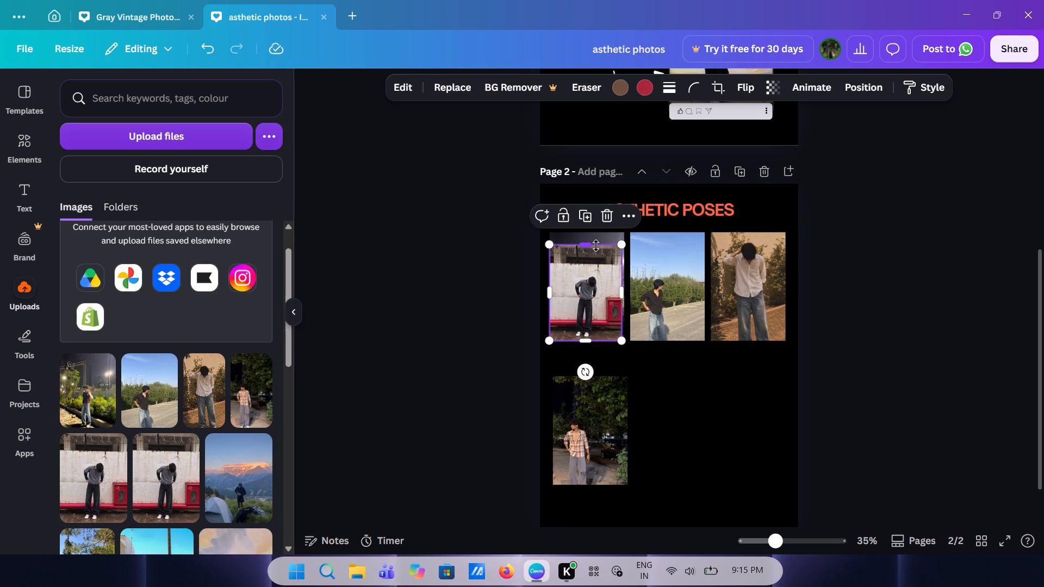
pyautogui.moveTo(590, 246); pyautogui.dragTo(588, 234)
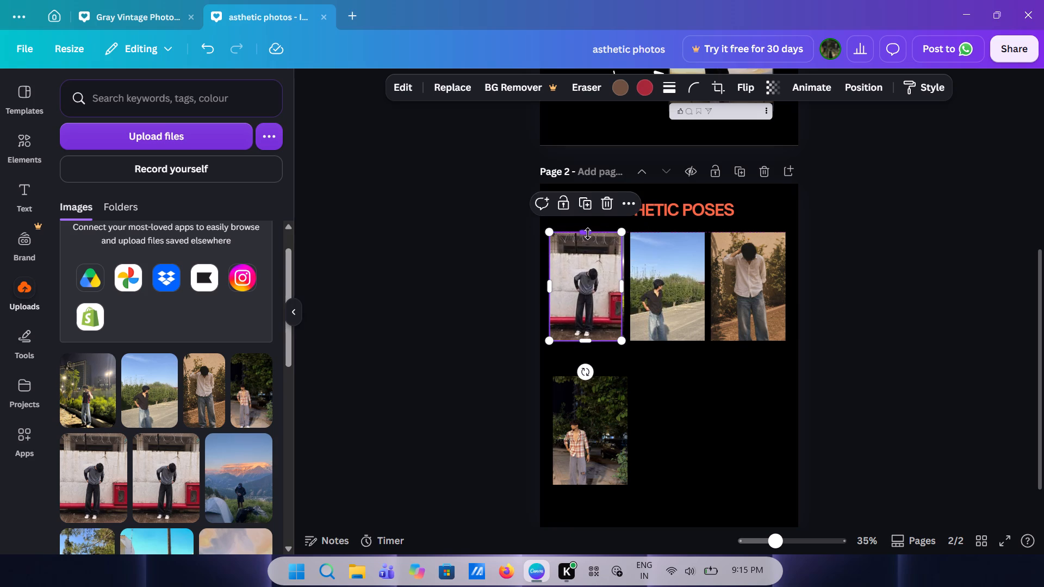
pyautogui.click(621, 286)
# Place the white-wall photo level beside the plaid-shirt photo, aligning both with the night and roadside photos above them.
pyautogui.moveTo(598, 288); pyautogui.dragTo(683, 430)
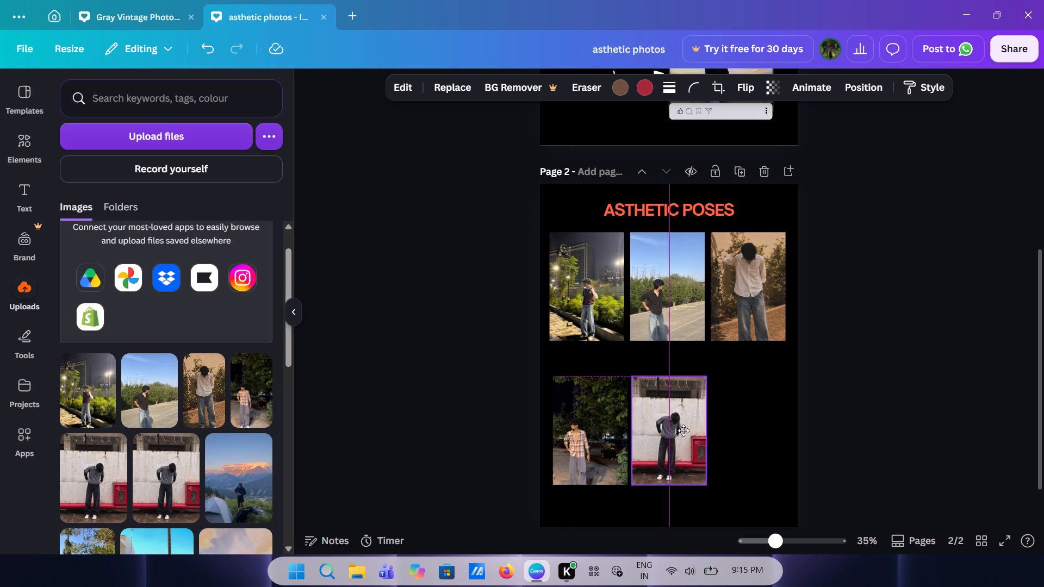
pyautogui.moveTo(683, 430); pyautogui.dragTo(689, 432)
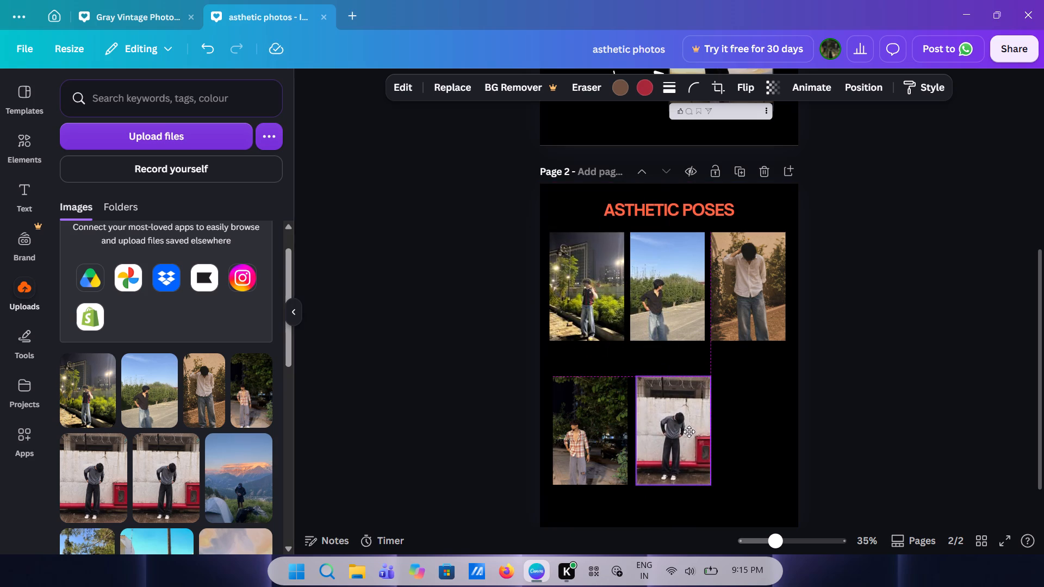
pyautogui.moveTo(689, 432); pyautogui.dragTo(687, 430)
pyautogui.click(600, 435)
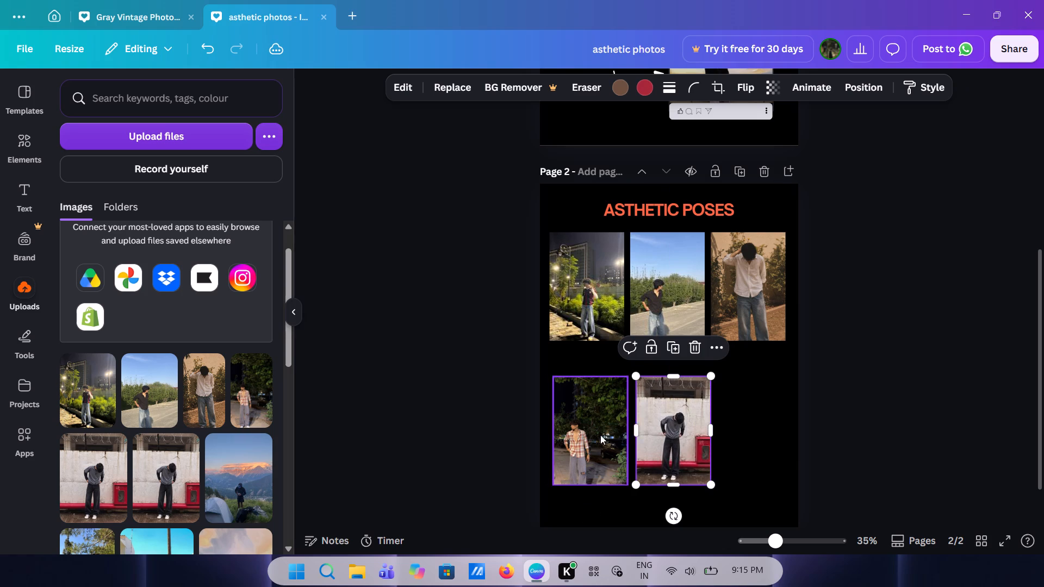
pyautogui.click(585, 429)
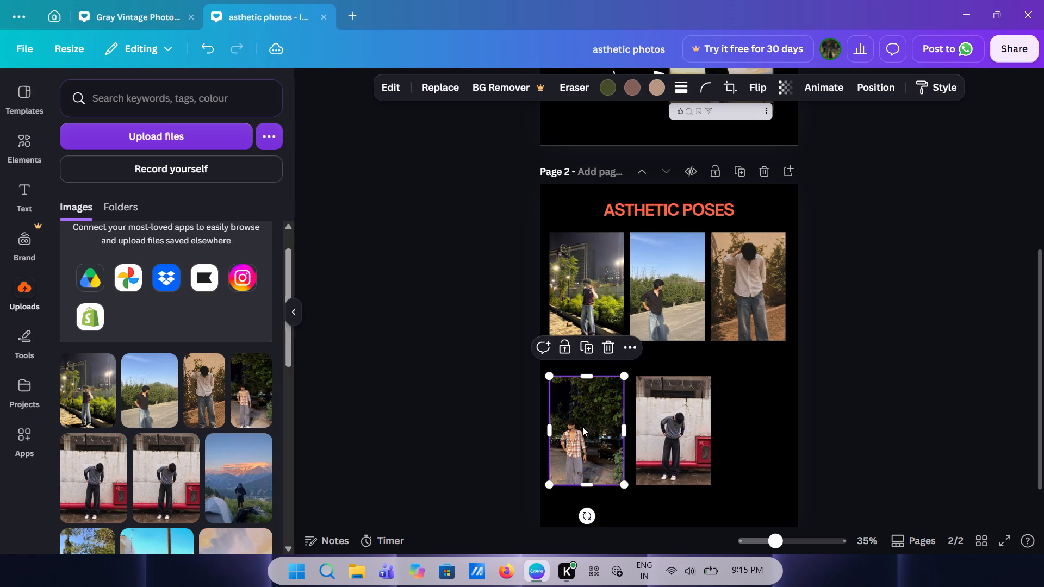
pyautogui.moveTo(655, 433); pyautogui.dragTo(650, 433)
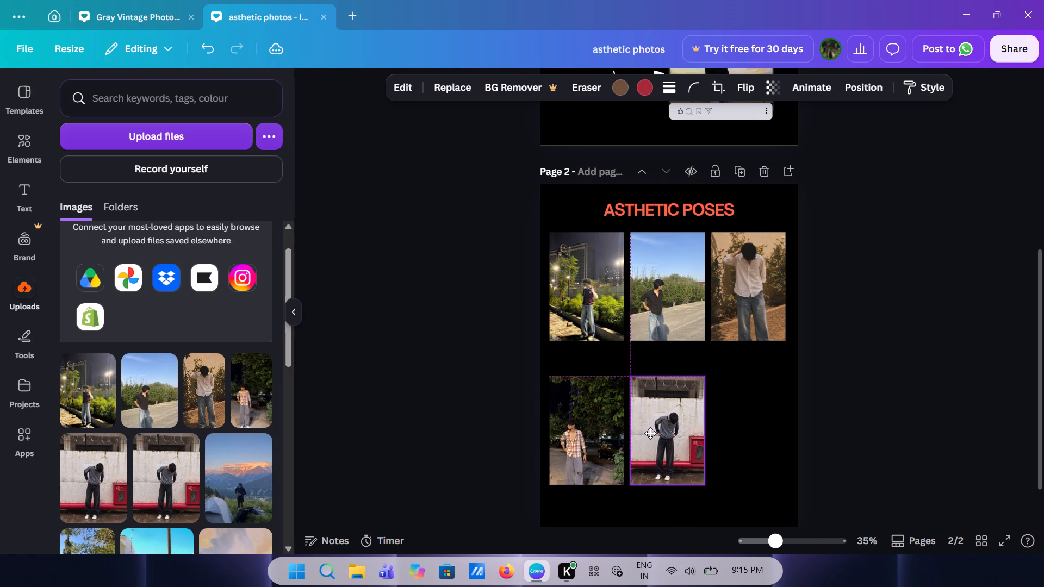
pyautogui.moveTo(650, 433); pyautogui.dragTo(643, 433)
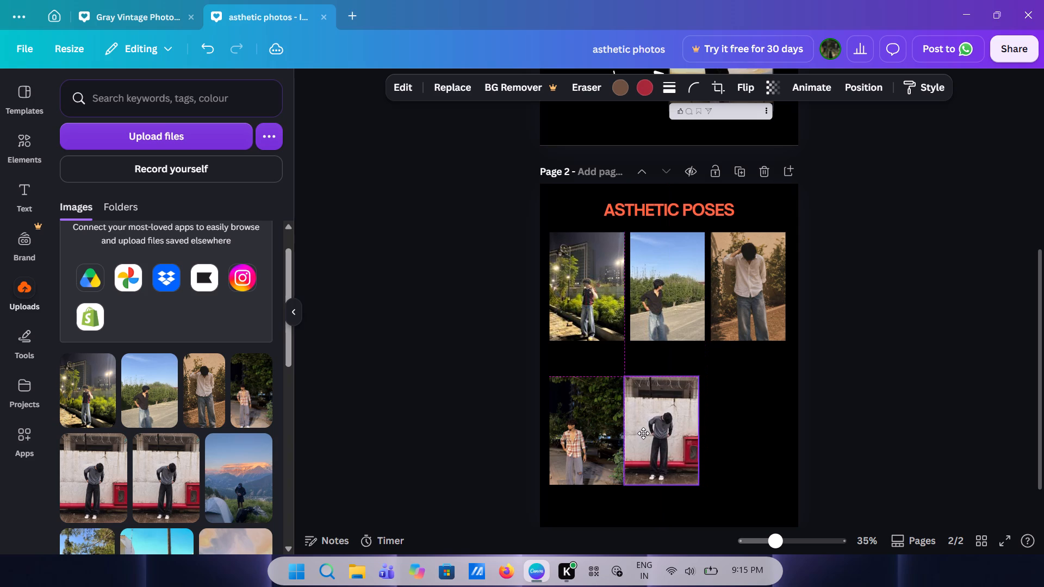
pyautogui.moveTo(643, 433); pyautogui.dragTo(655, 433)
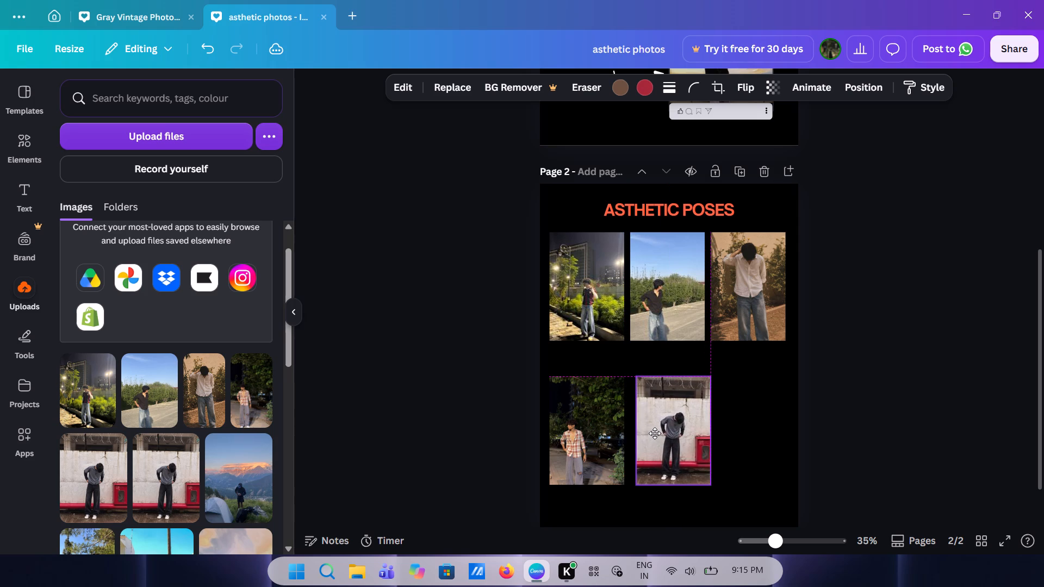
pyautogui.moveTo(655, 433); pyautogui.dragTo(650, 433)
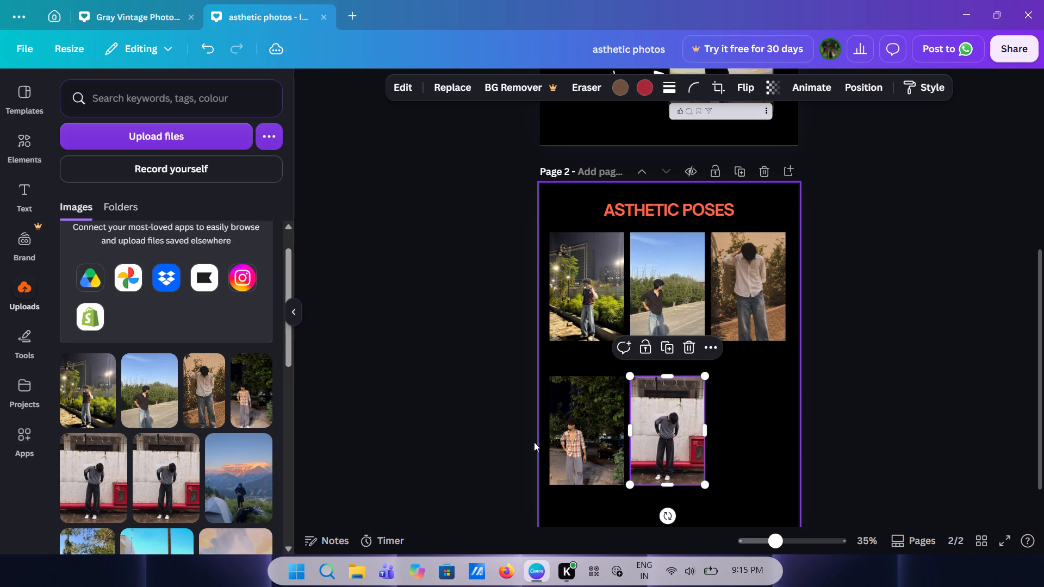
pyautogui.click(528, 441)
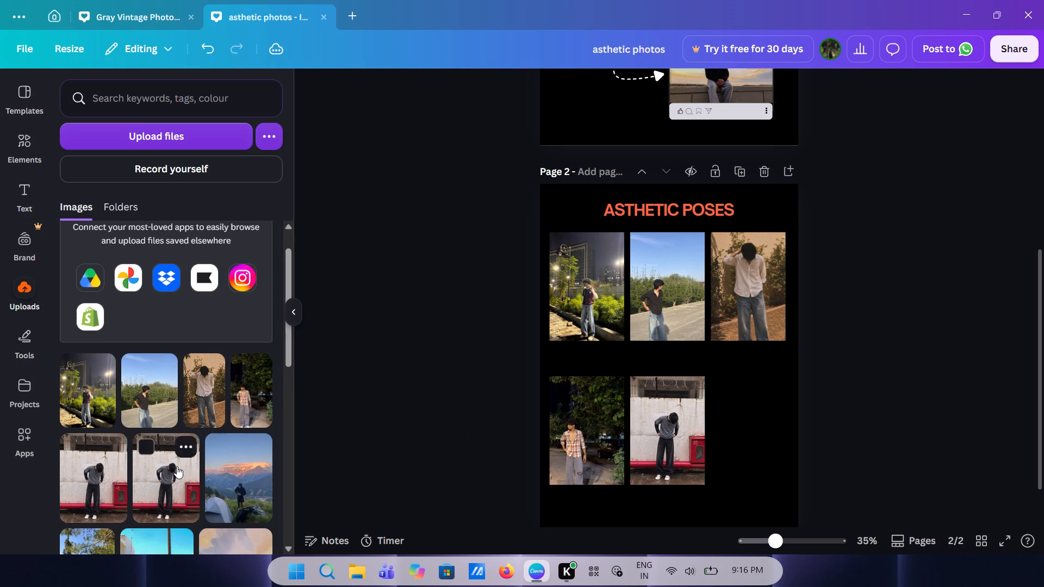
# Add the uploaded photo of the man sitting on a wall to page 2 and fit it over the night photo at about 312 by 453.
pyautogui.scroll(-3, 177, 466)
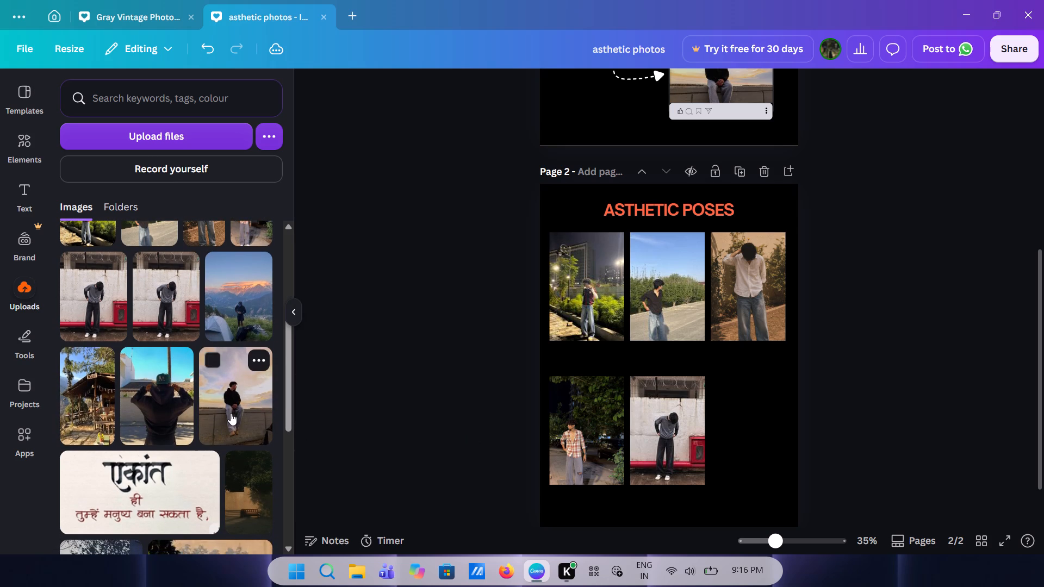
pyautogui.click(231, 413)
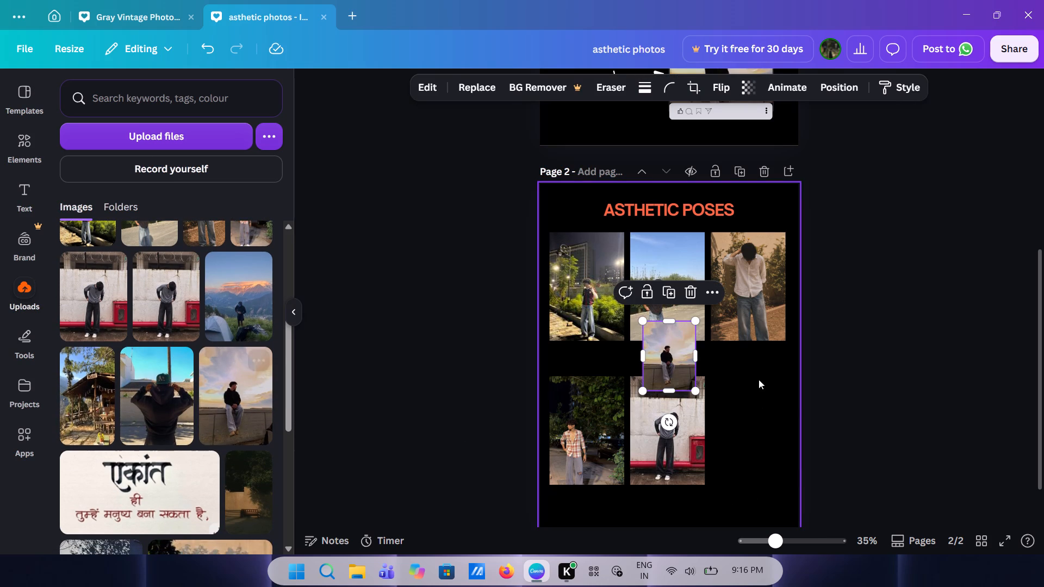
pyautogui.moveTo(672, 365); pyautogui.dragTo(581, 280)
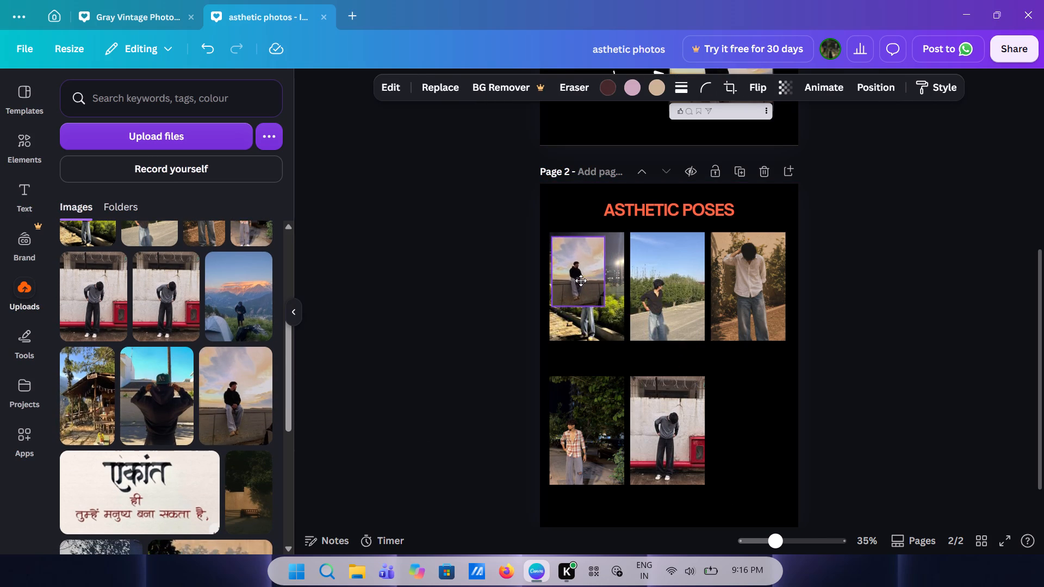
pyautogui.moveTo(581, 280); pyautogui.dragTo(575, 280)
pyautogui.moveTo(604, 311); pyautogui.dragTo(618, 328)
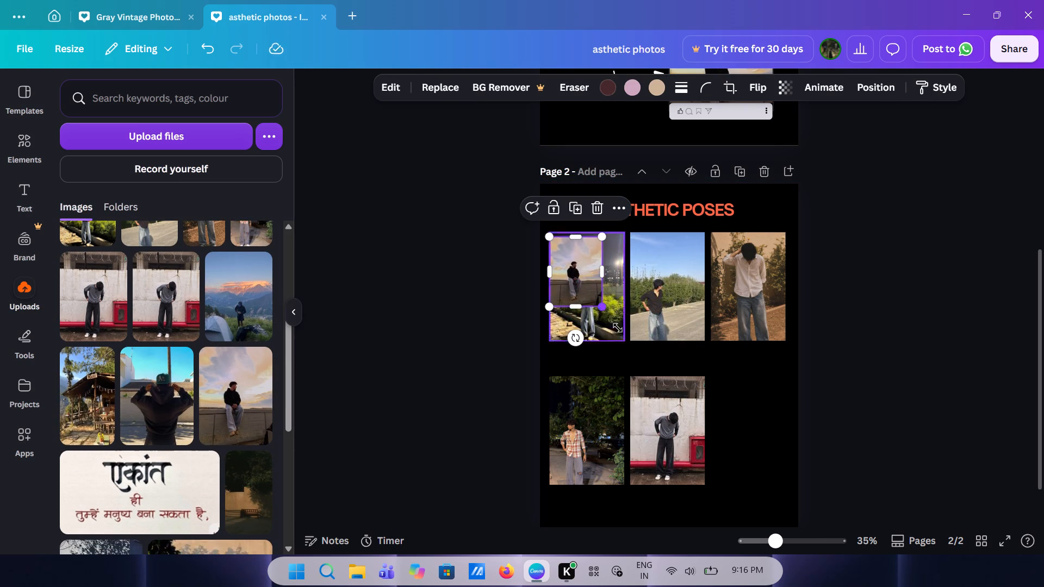
pyautogui.moveTo(618, 328); pyautogui.dragTo(628, 345)
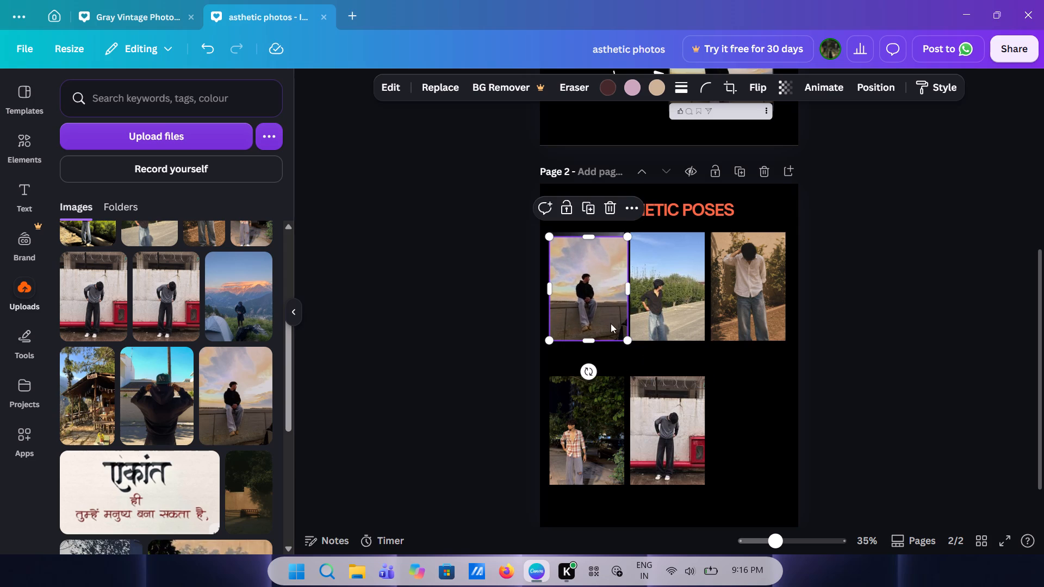
pyautogui.click(627, 284)
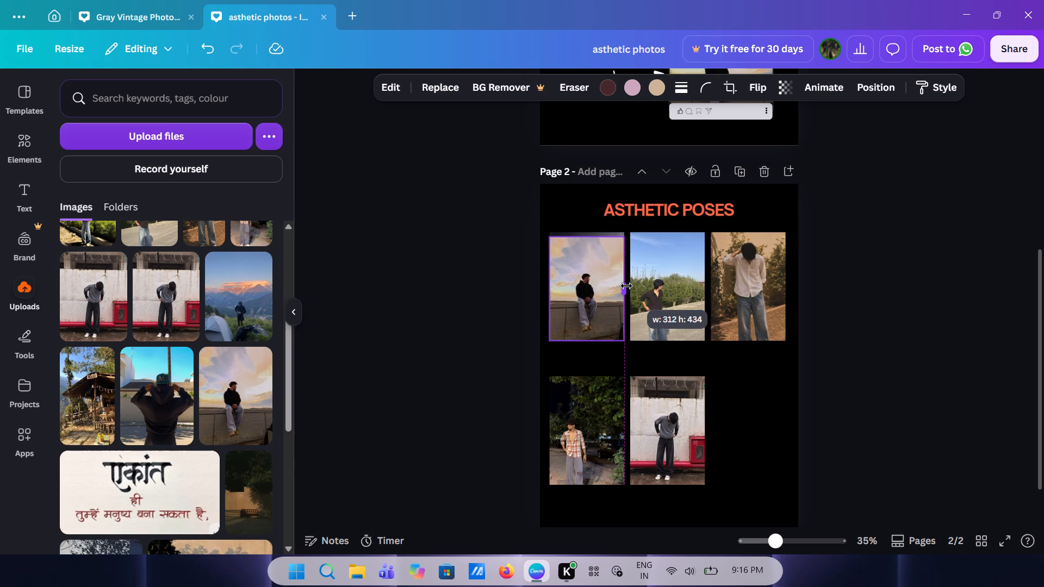
pyautogui.click(587, 238)
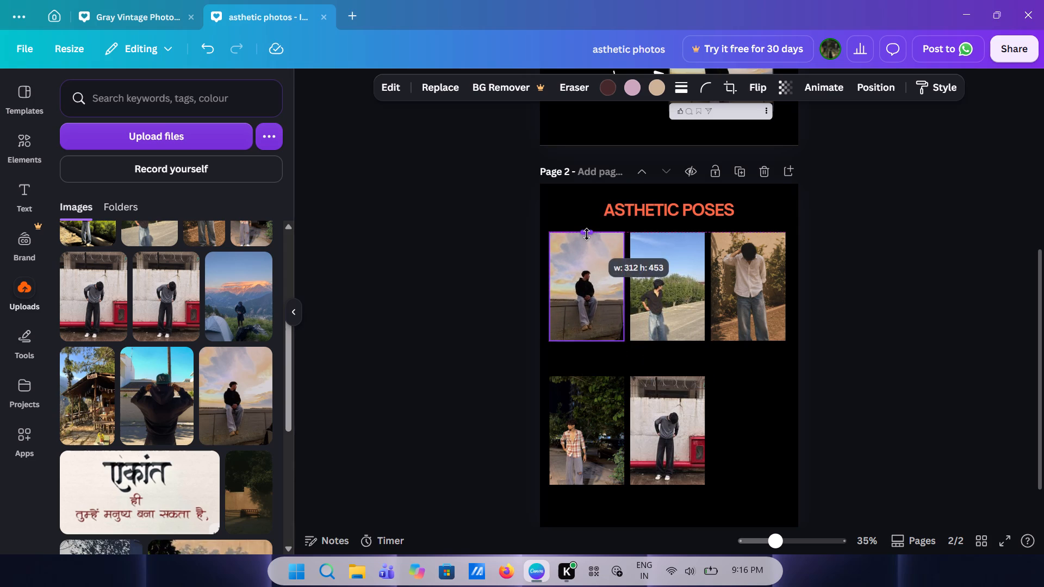
# Move the sitting-man photo to the end of the second row, directly below the white-shirt photo and level with its neighbours.
pyautogui.moveTo(587, 289); pyautogui.dragTo(746, 433)
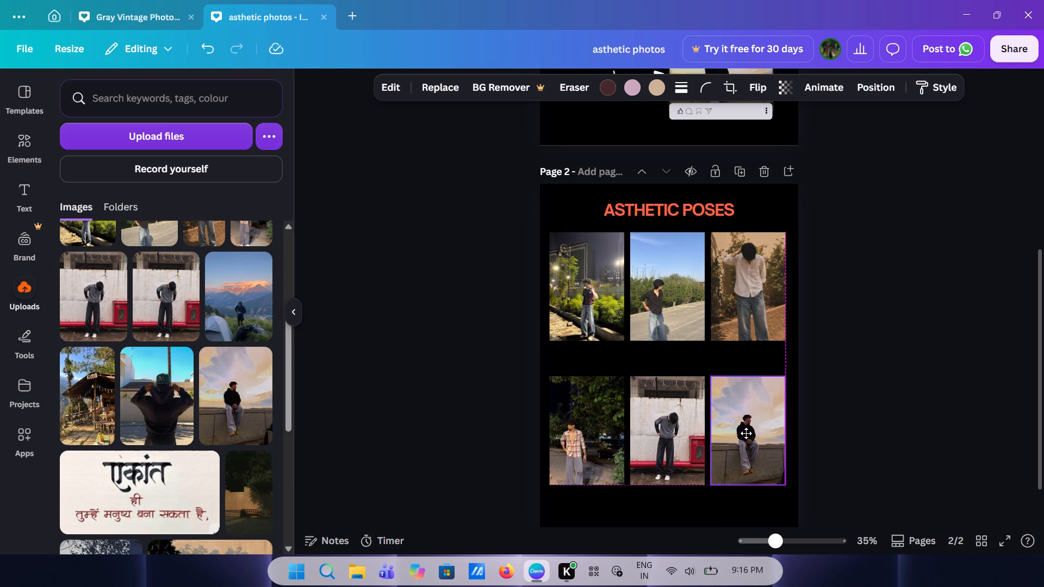
pyautogui.moveTo(746, 433); pyautogui.dragTo(747, 433)
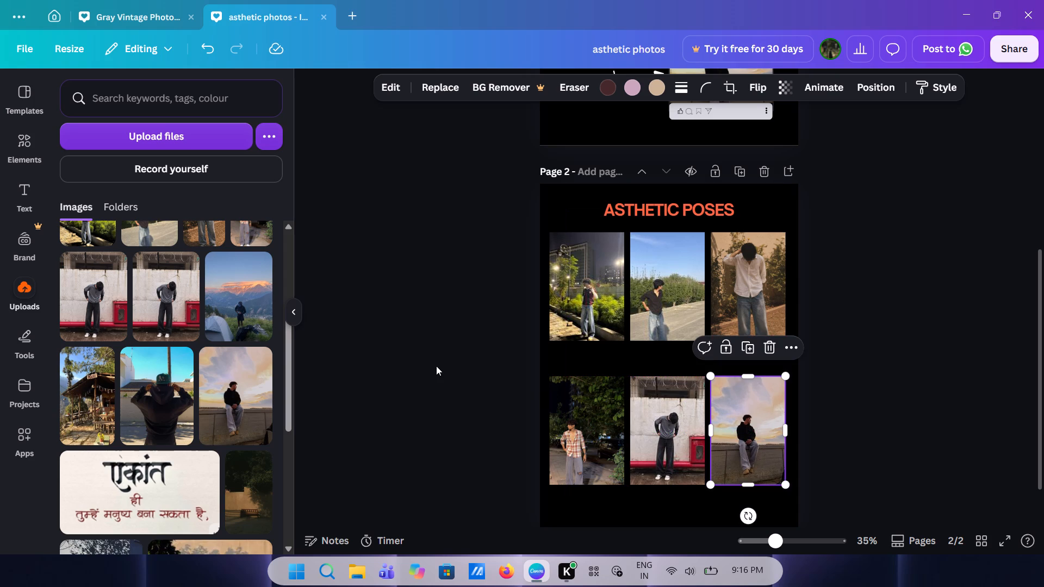
pyautogui.click(436, 366)
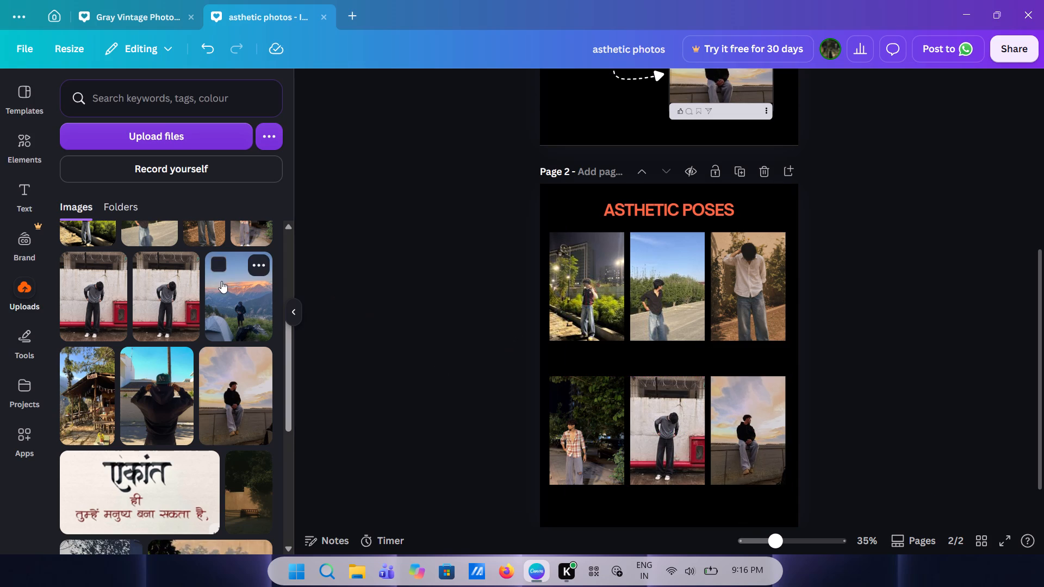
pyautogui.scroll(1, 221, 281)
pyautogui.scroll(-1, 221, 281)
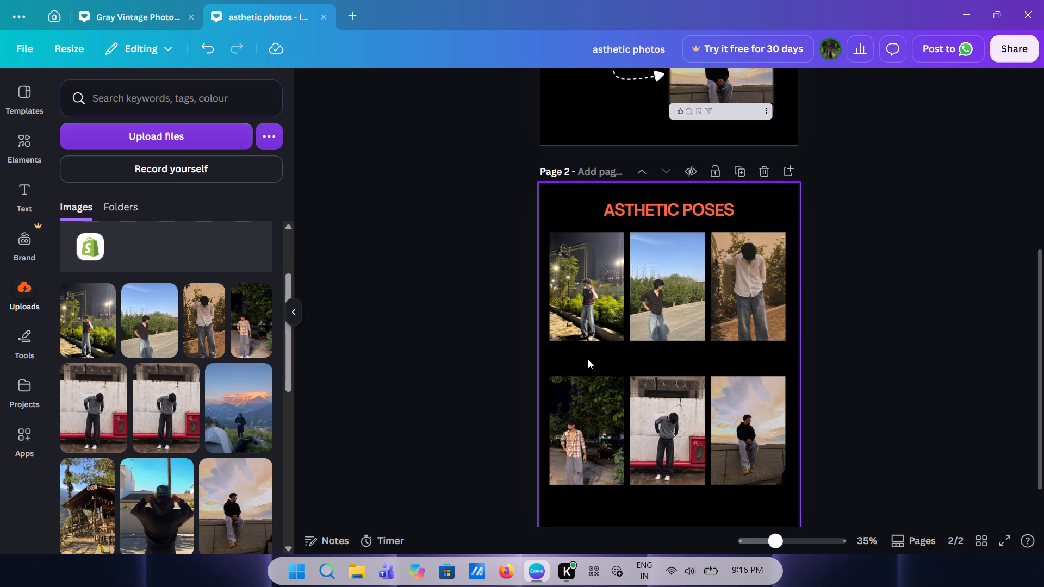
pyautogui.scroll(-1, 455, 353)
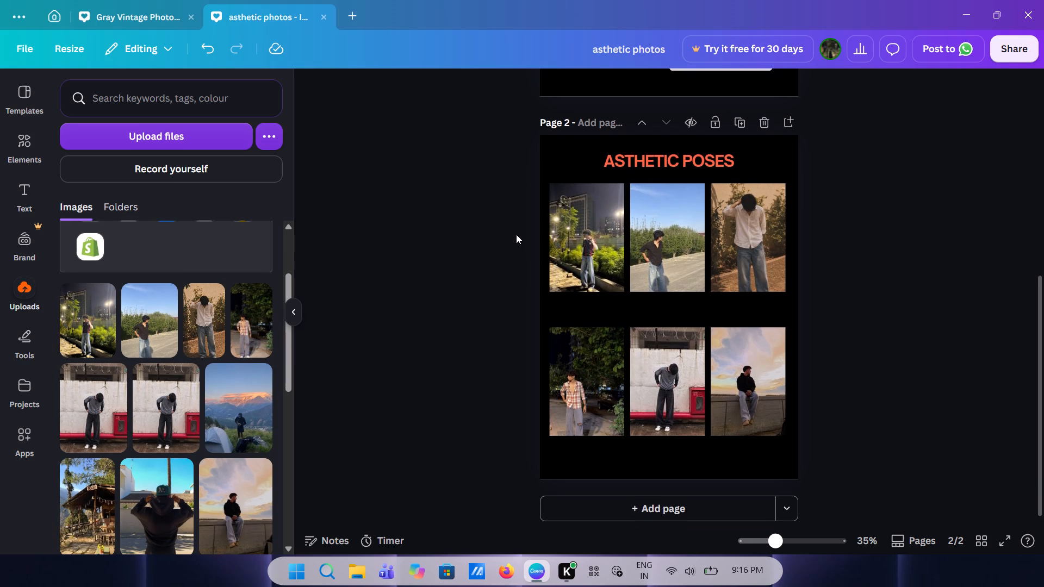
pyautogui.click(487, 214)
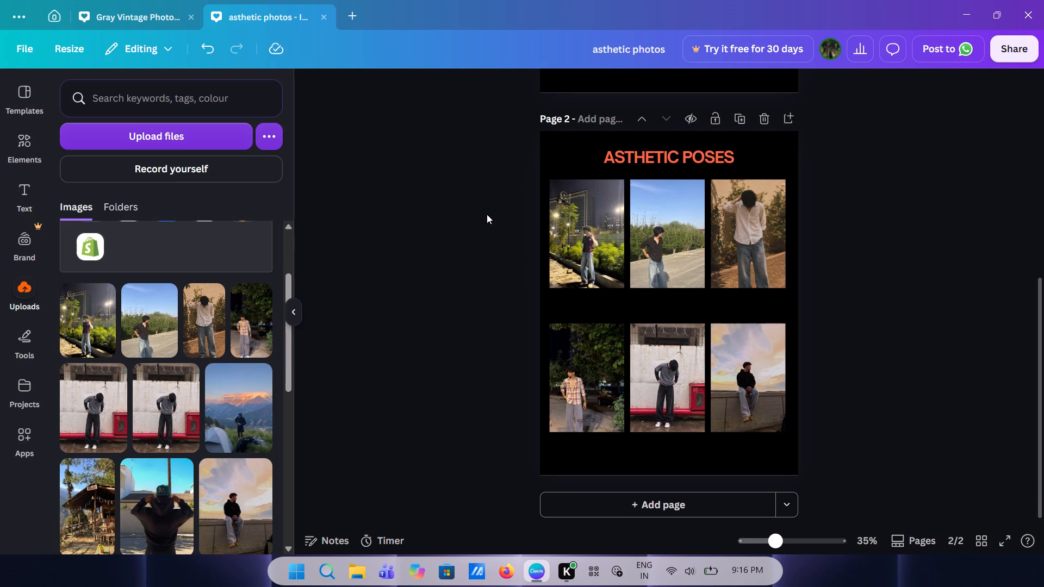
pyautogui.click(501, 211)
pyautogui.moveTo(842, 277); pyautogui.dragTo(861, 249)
# Download all pages of the asthetic photos design as PNG.
pyautogui.click(1011, 44)
pyautogui.click(794, 376)
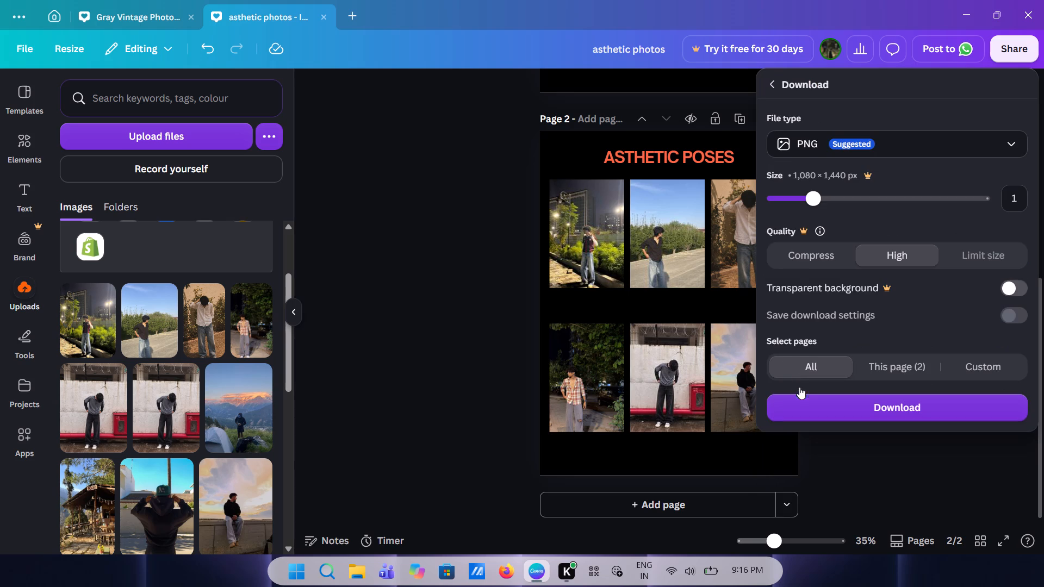
pyautogui.click(823, 423)
pyautogui.click(842, 406)
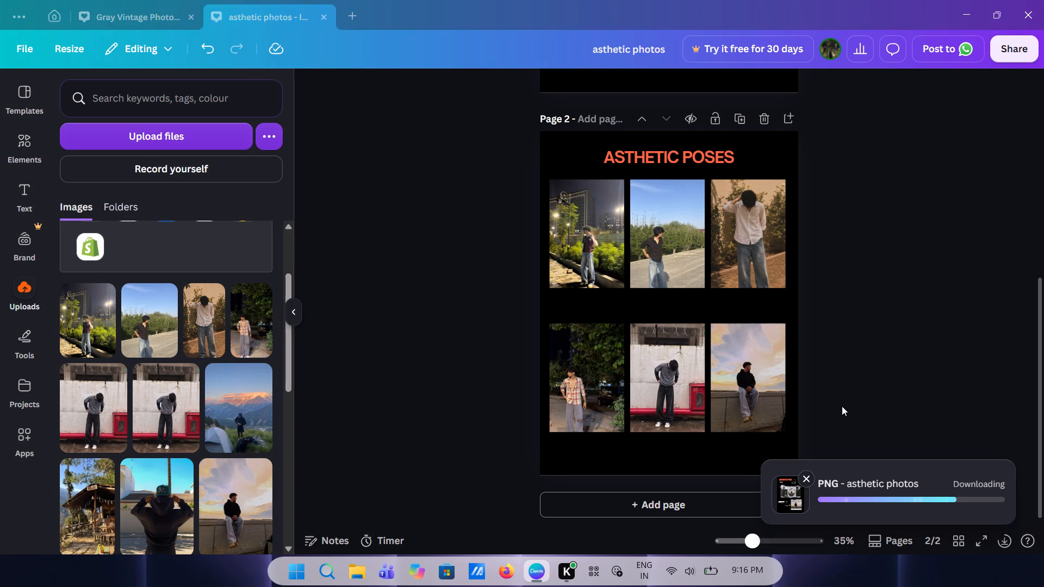
pyautogui.click(420, 301)
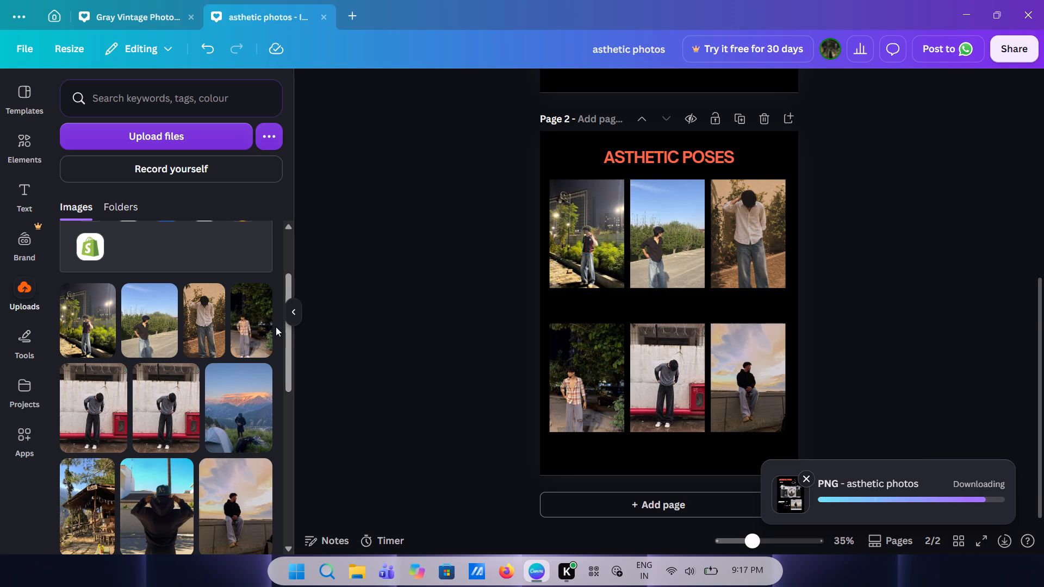
# Leave the design for the desktop and open Pinterest in a maximized window.
pyautogui.scroll(-1, 276, 327)
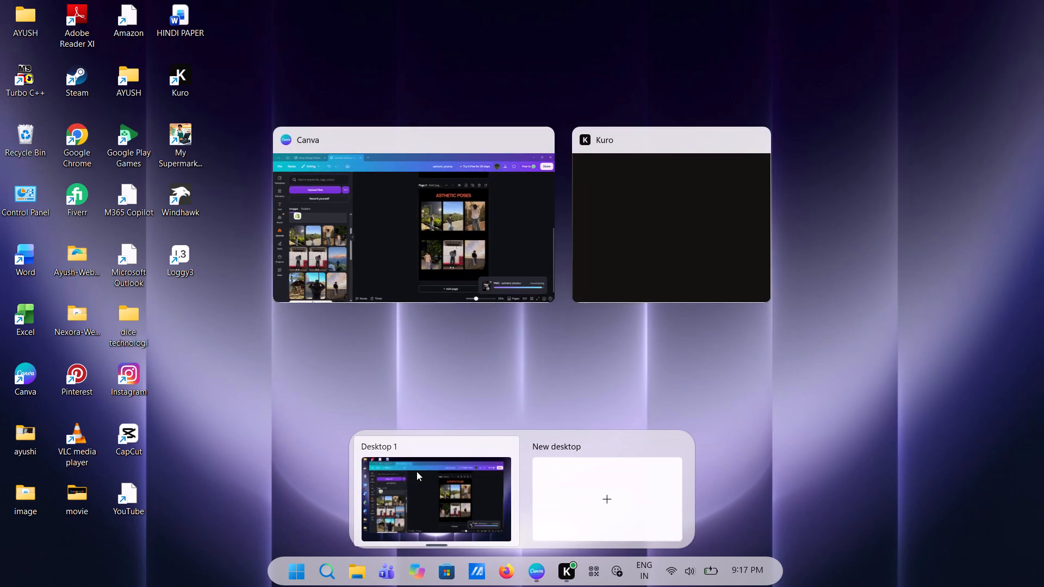
pyautogui.click(417, 471)
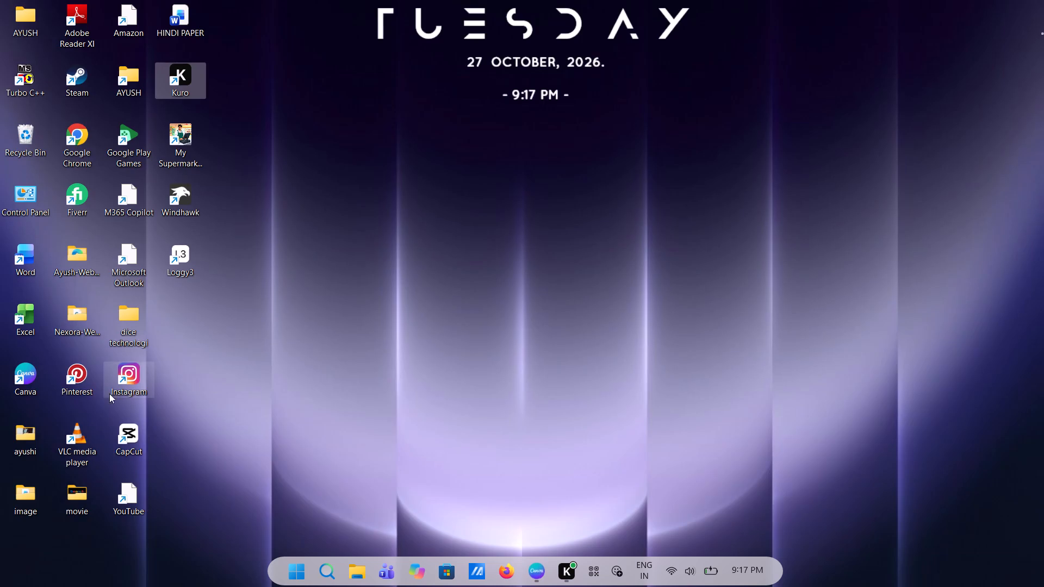
pyautogui.doubleClick(82, 376)
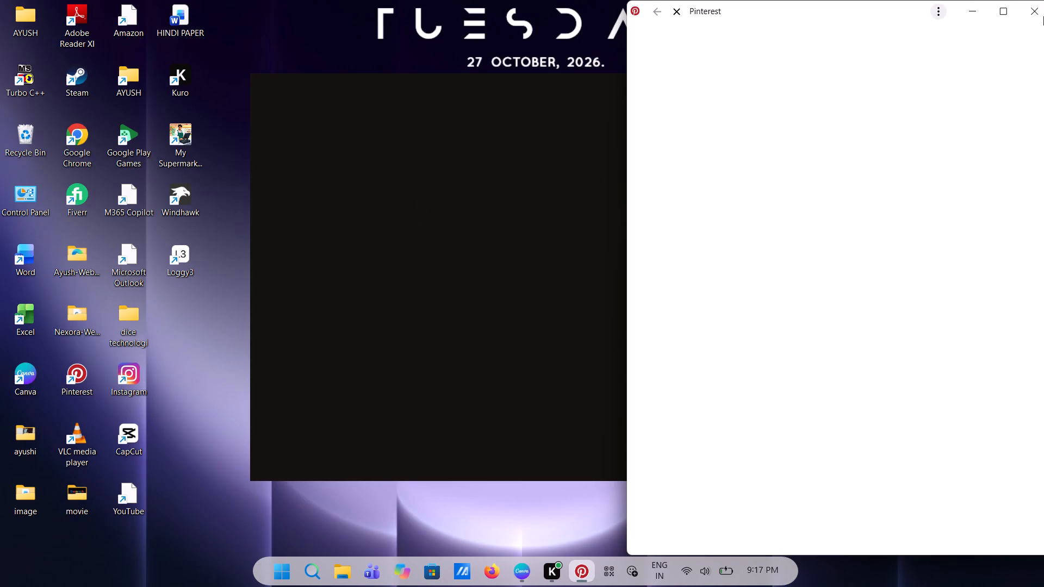
pyautogui.click(1012, 10)
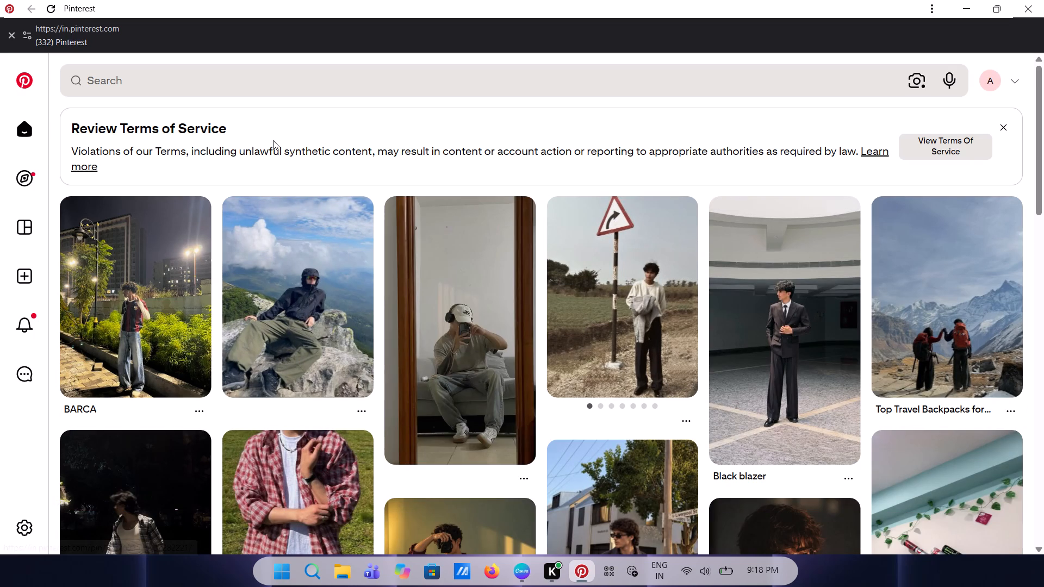
# View the BARCA pin from the home feed and return to the feed.
pyautogui.click(148, 340)
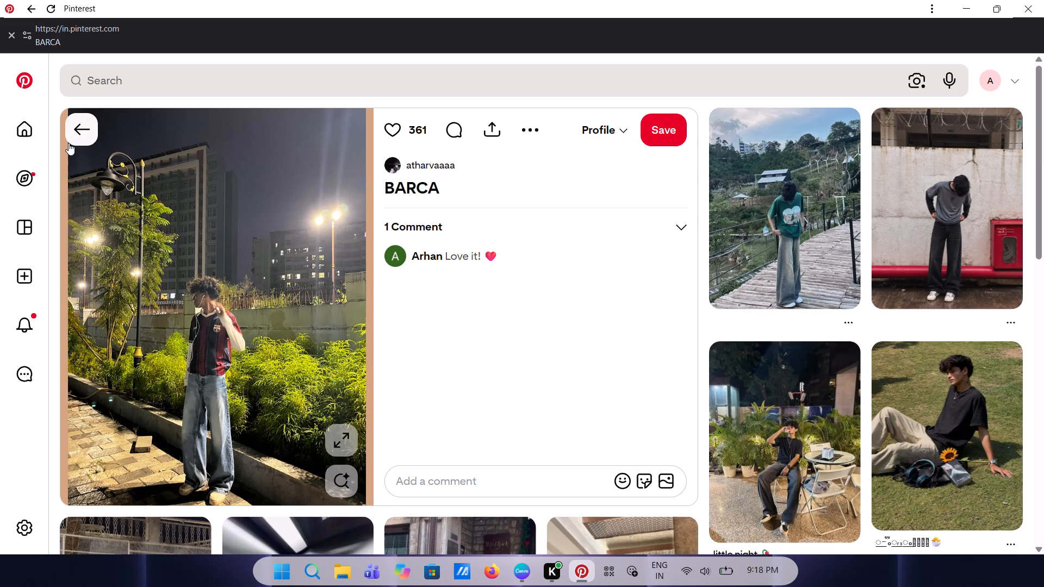
pyautogui.click(77, 140)
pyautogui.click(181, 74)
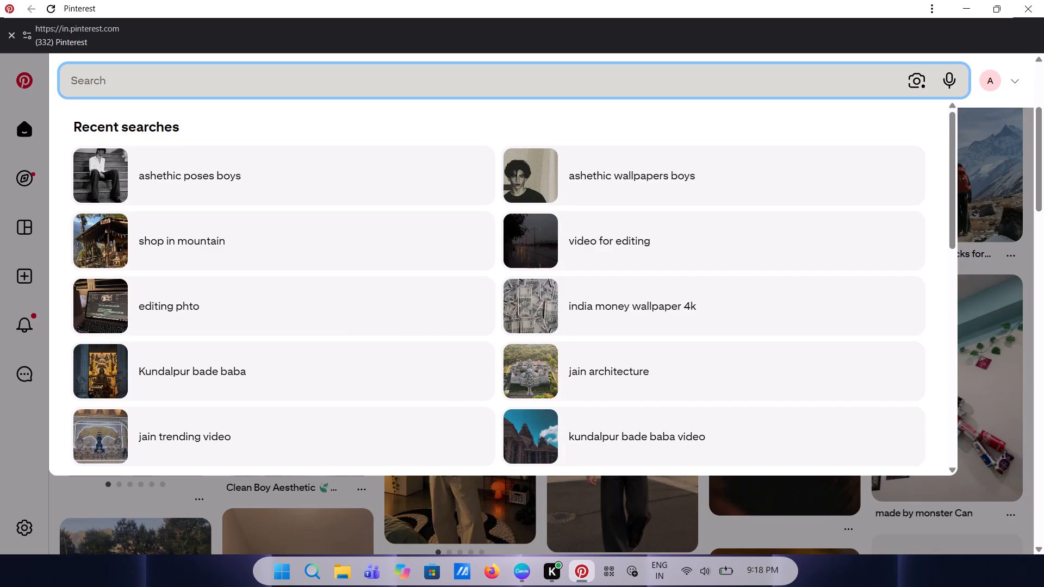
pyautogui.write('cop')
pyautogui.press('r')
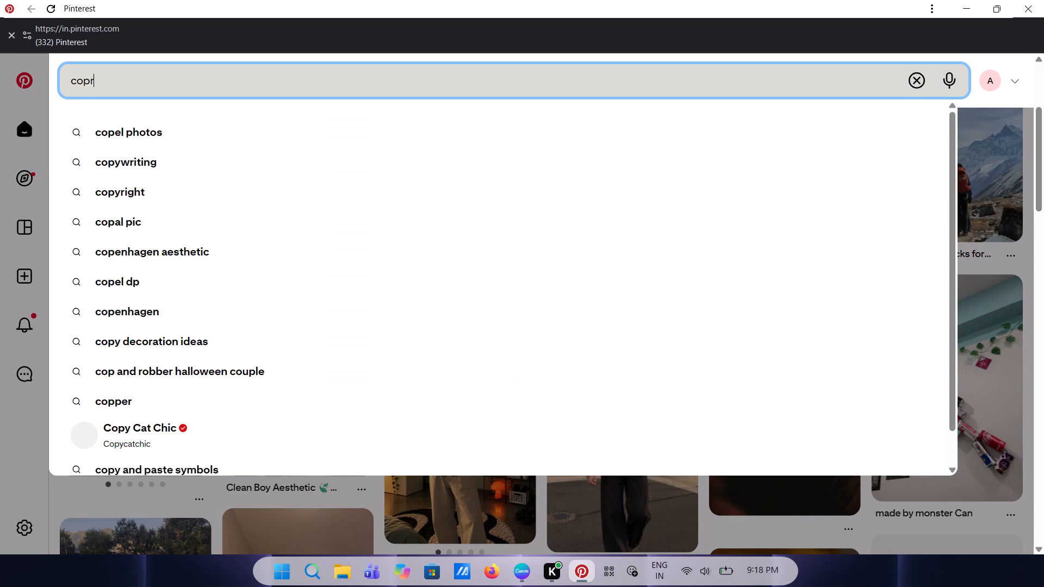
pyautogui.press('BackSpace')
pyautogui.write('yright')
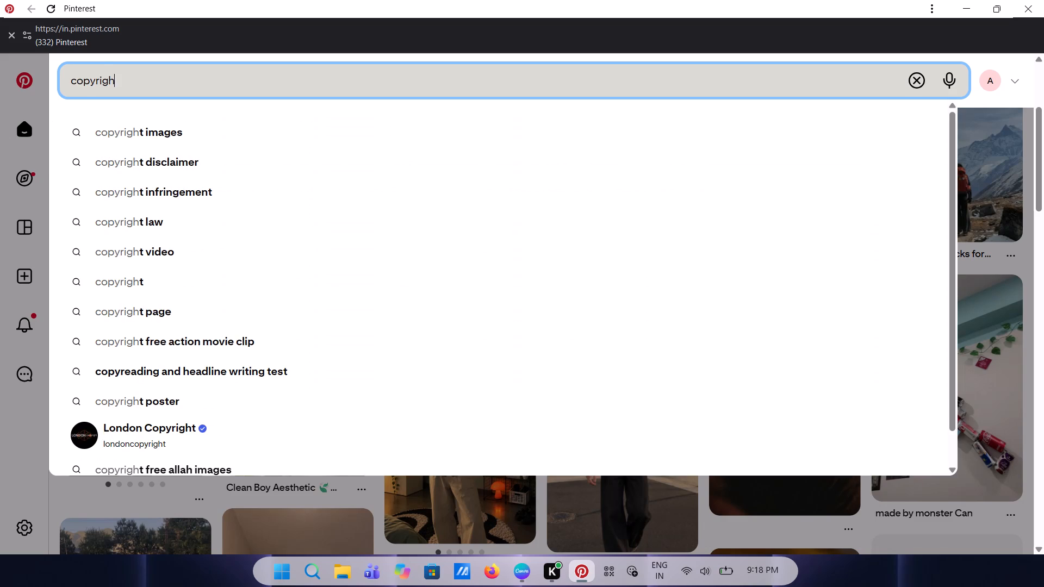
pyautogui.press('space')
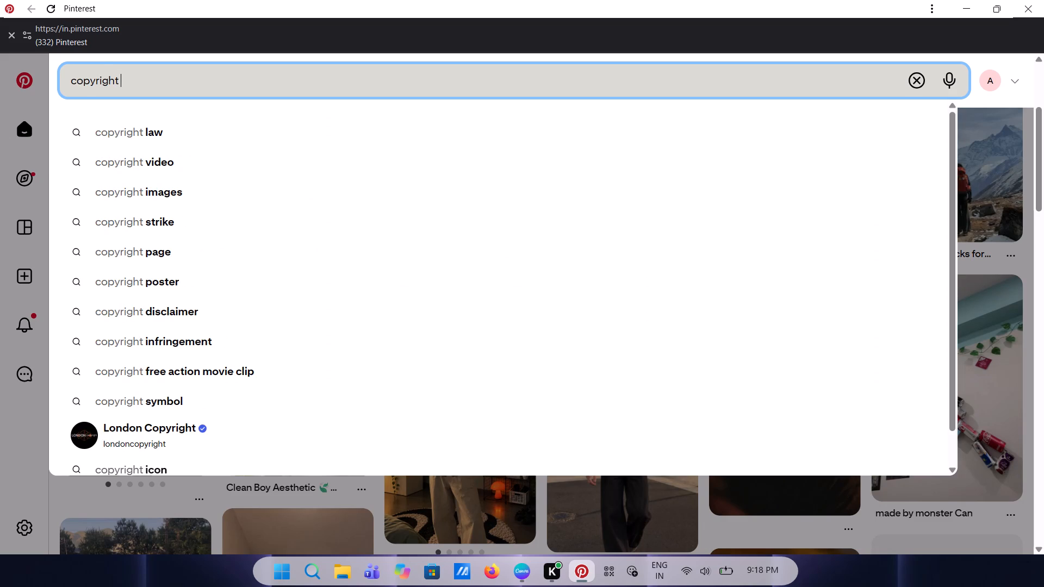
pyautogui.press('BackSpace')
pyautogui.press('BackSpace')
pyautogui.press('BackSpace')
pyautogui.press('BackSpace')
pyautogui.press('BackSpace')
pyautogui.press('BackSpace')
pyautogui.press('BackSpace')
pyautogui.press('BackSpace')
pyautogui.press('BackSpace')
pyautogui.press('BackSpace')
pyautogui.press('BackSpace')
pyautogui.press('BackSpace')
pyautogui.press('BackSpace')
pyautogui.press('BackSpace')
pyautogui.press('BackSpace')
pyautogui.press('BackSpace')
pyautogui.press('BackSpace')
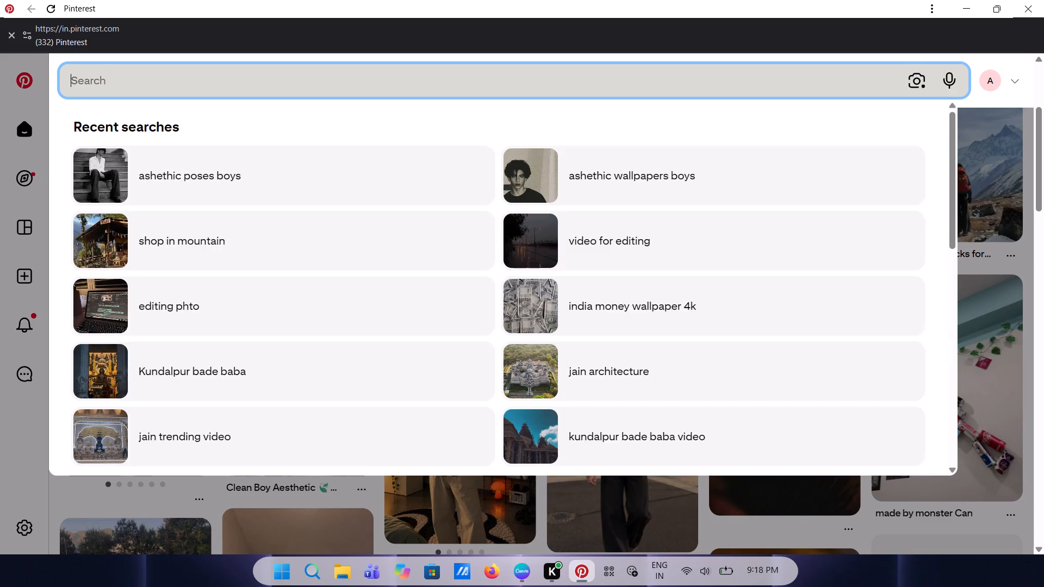
# Search Pinterest for "asethetic poses for boys".
pyautogui.write('ash')
pyautogui.press('BackSpace')
pyautogui.press('t')
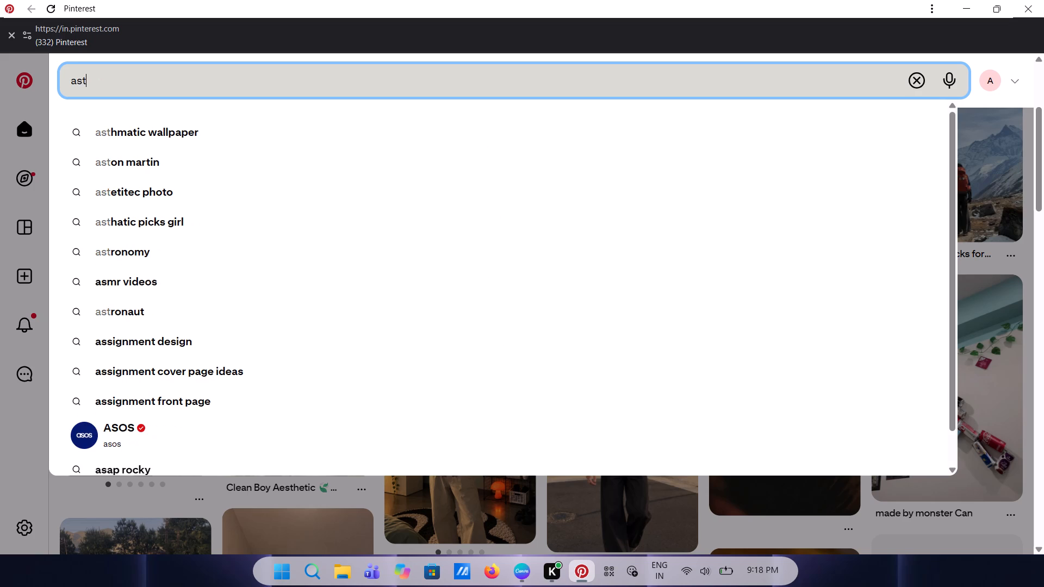
pyautogui.press('BackSpace')
pyautogui.write('etj')
pyautogui.press('BackSpace')
pyautogui.write('heti')
pyautogui.press('c')
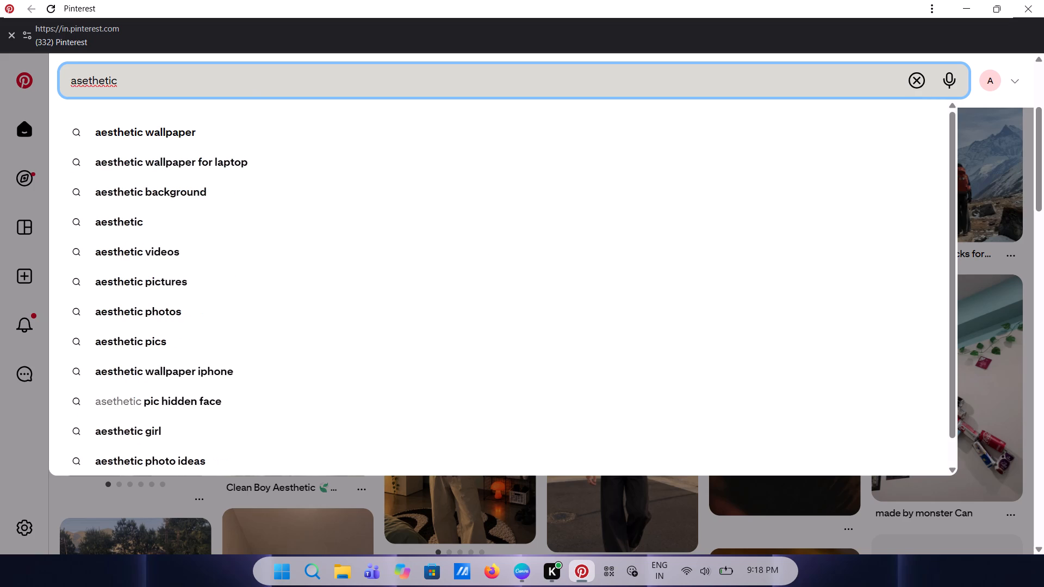
pyautogui.press('space')
pyautogui.write('poses for boys')
pyautogui.press('space')
pyautogui.press('Return')
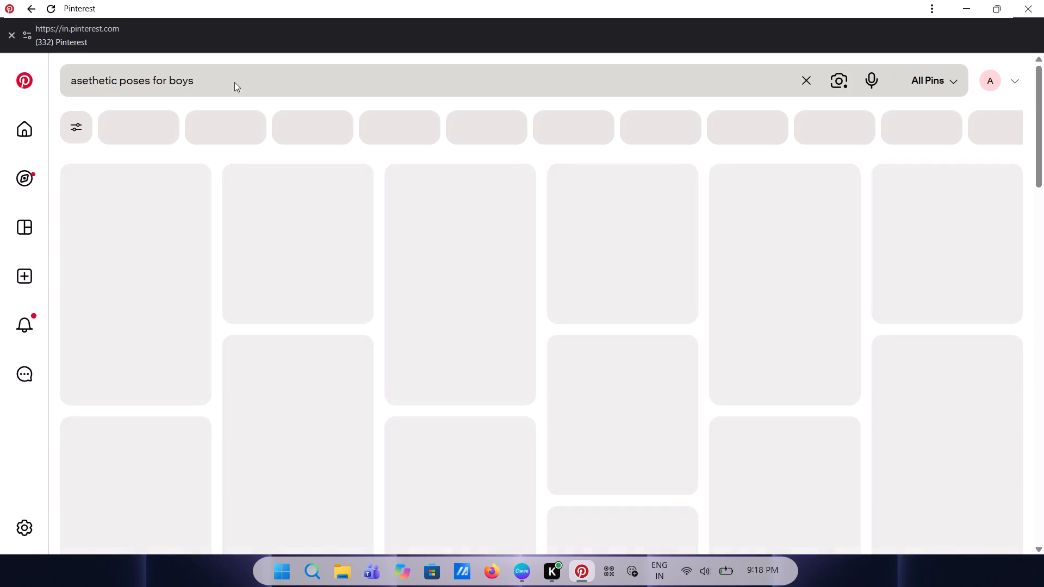
# Look through the pose results, view the pin of the man in a cap lying on grass, and return to the results.
pyautogui.scroll(-1, 177, 283)
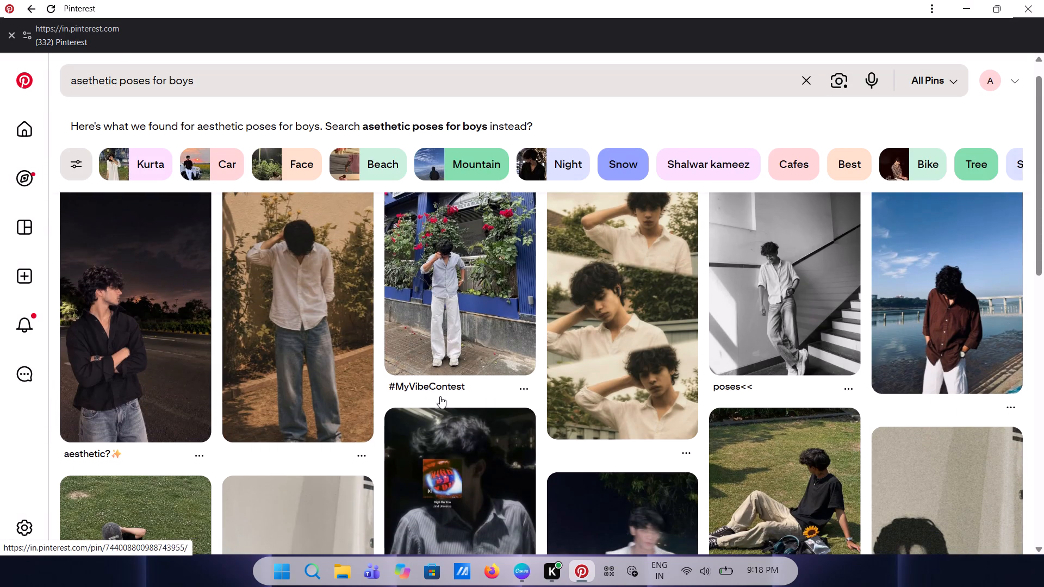
pyautogui.scroll(-2, 451, 395)
pyautogui.scroll(-2, 431, 451)
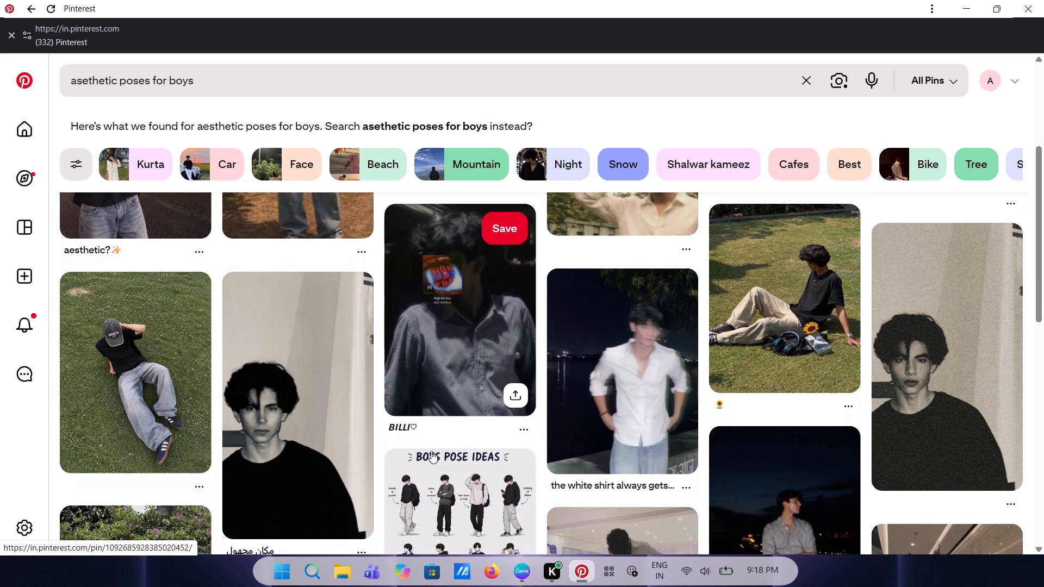
pyautogui.scroll(1, 431, 451)
pyautogui.scroll(-2, 431, 451)
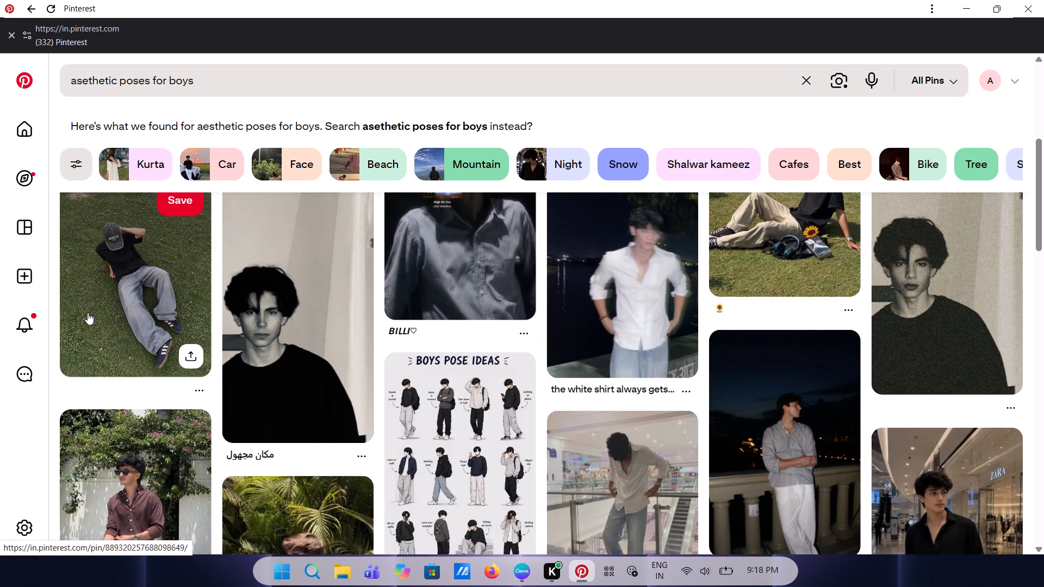
pyautogui.click(88, 313)
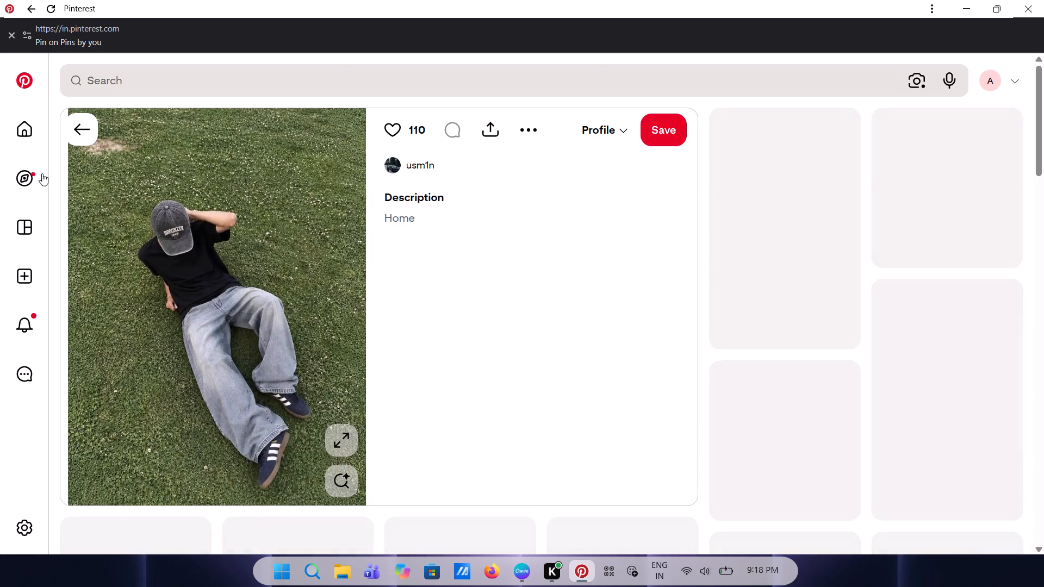
pyautogui.click(84, 139)
# Extend the Pinterest search to "asethetic poses for boys fomous".
pyautogui.click(225, 82)
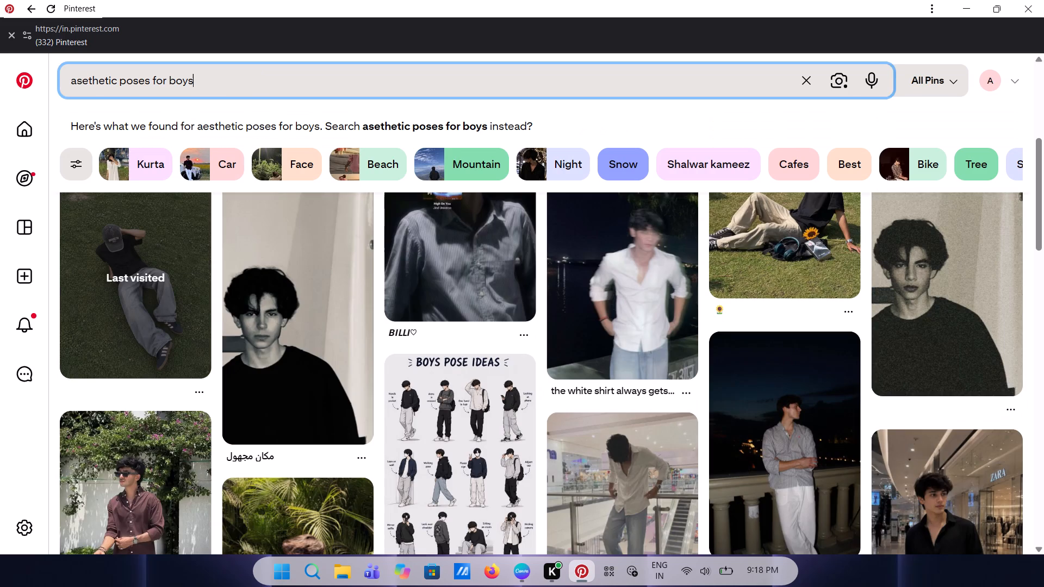
pyautogui.press('space')
pyautogui.write('fomous')
pyautogui.press('Return')
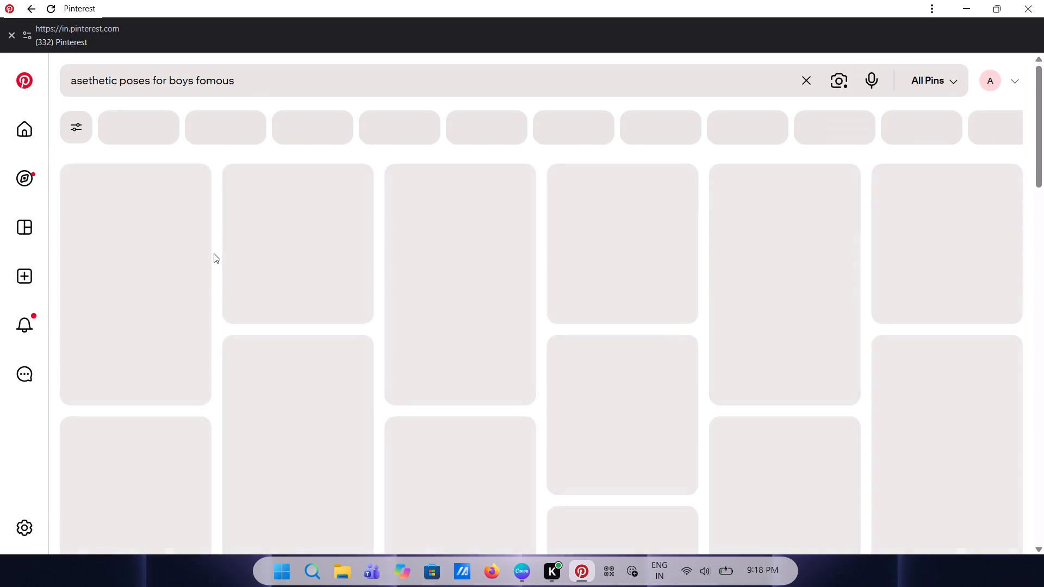
# Download the black-and-white photo of the man in a white shirt sitting on stone stairs.
pyautogui.scroll(-1, 214, 253)
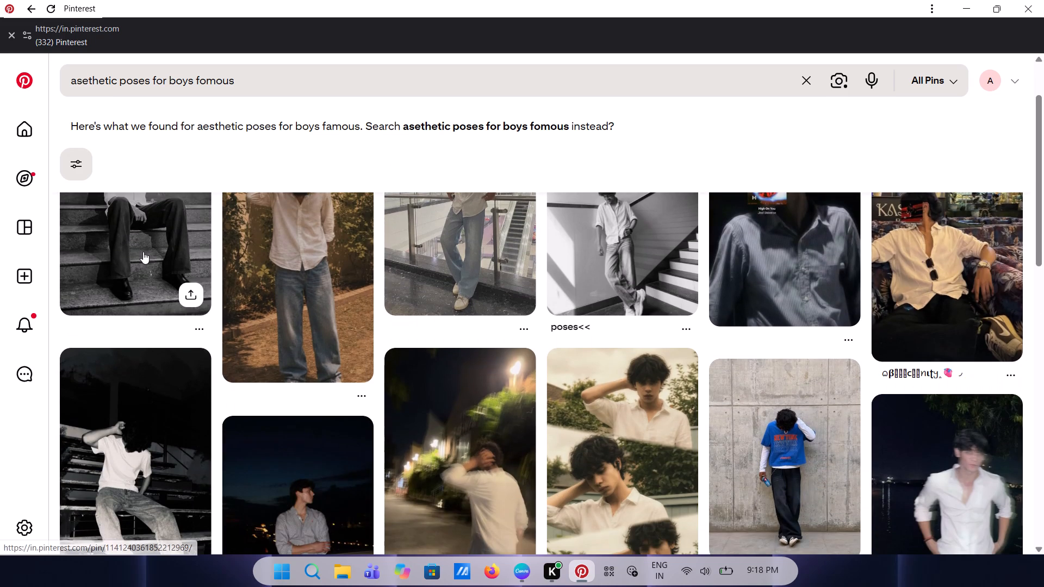
pyautogui.click(143, 252)
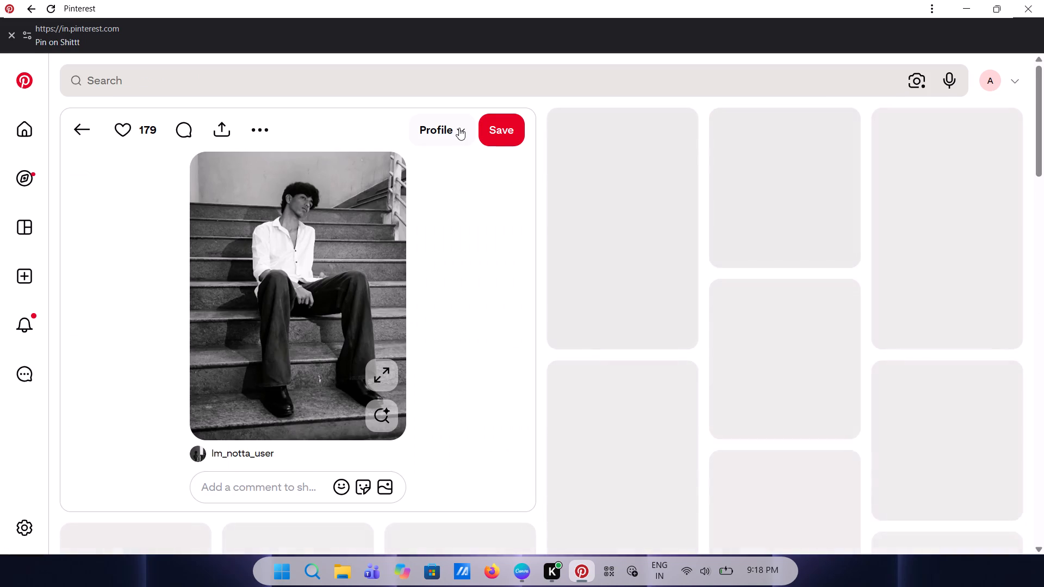
pyautogui.click(260, 136)
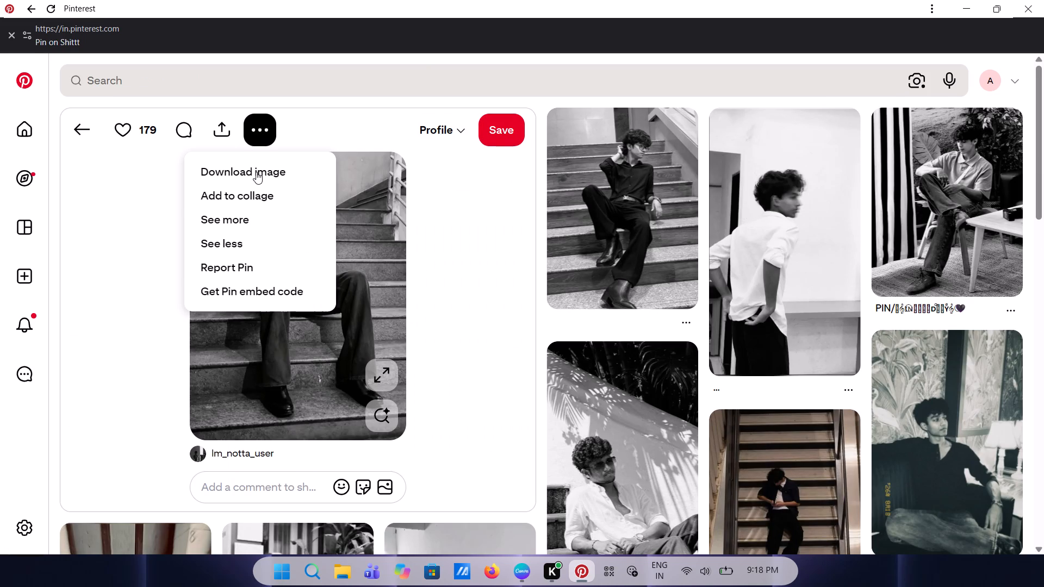
pyautogui.click(256, 172)
# Download the related black-and-white photo of the white-shirted man standing with his back turned, and return to the stairs pin.
pyautogui.scroll(-1, 717, 258)
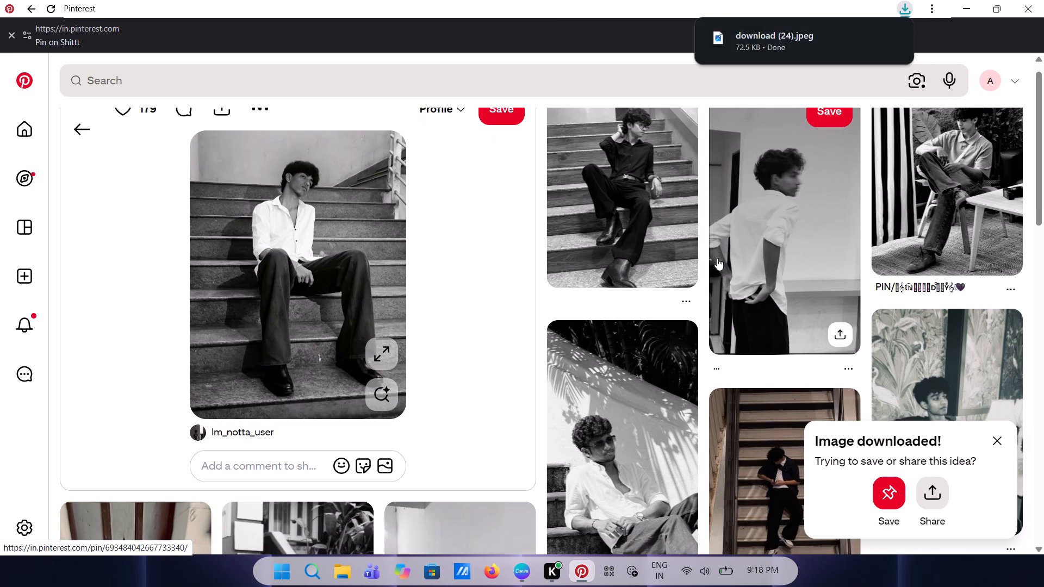
pyautogui.click(759, 255)
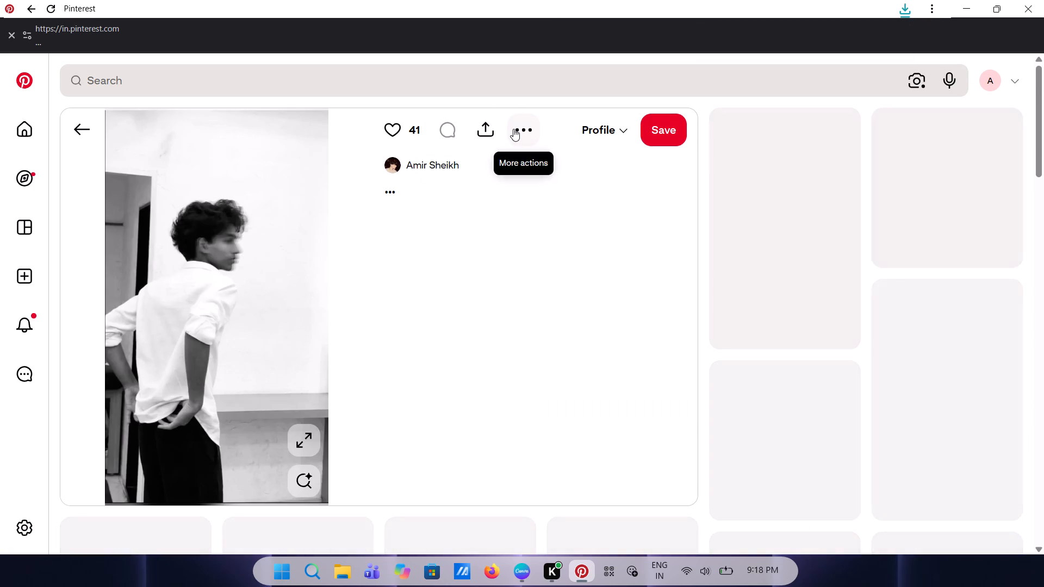
pyautogui.click(513, 129)
pyautogui.click(514, 174)
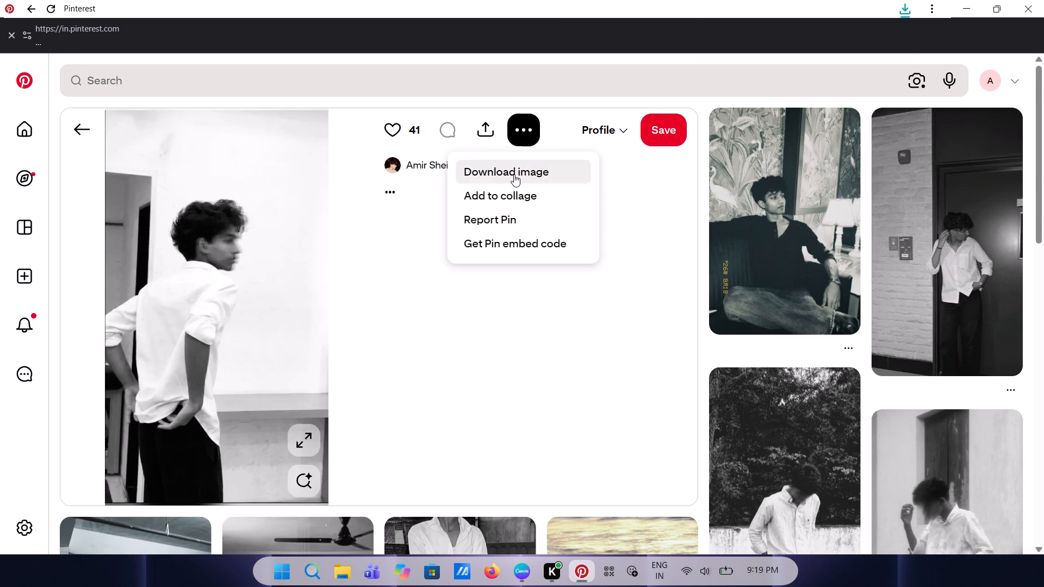
pyautogui.click(84, 121)
# Download the related photo of the man in a maroon shirt leaning by a column and teal railing, and return to the stairs pin.
pyautogui.scroll(-1, 397, 273)
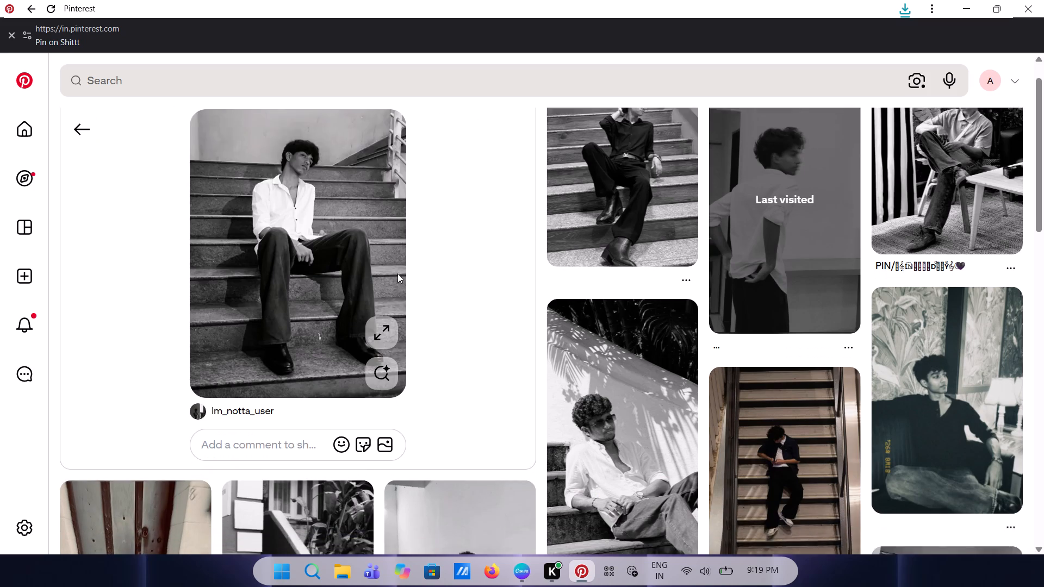
pyautogui.scroll(-1, 397, 273)
pyautogui.scroll(-3, 501, 326)
pyautogui.scroll(-1, 448, 395)
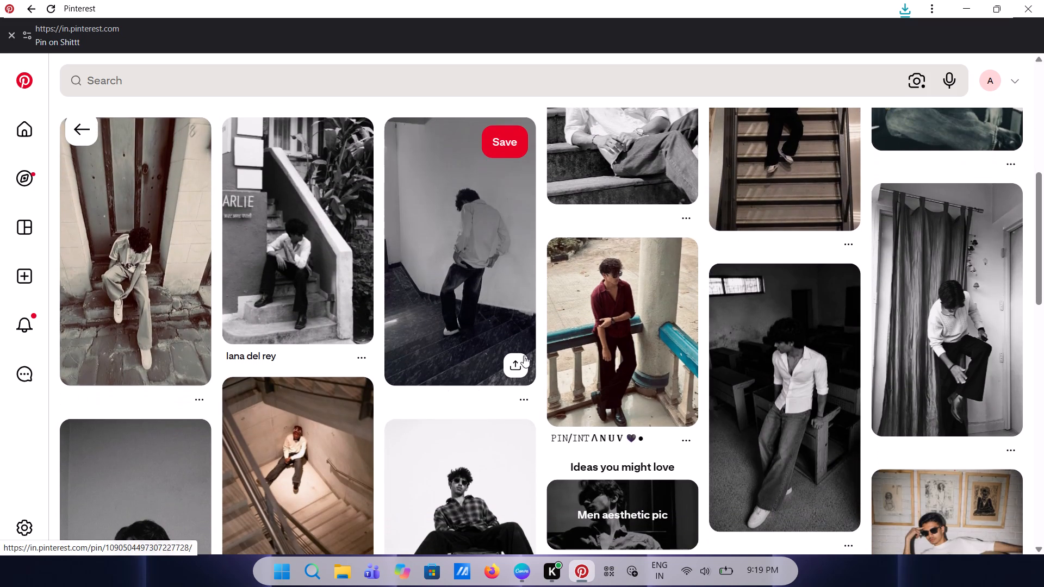
pyautogui.scroll(-1, 524, 355)
pyautogui.click(602, 297)
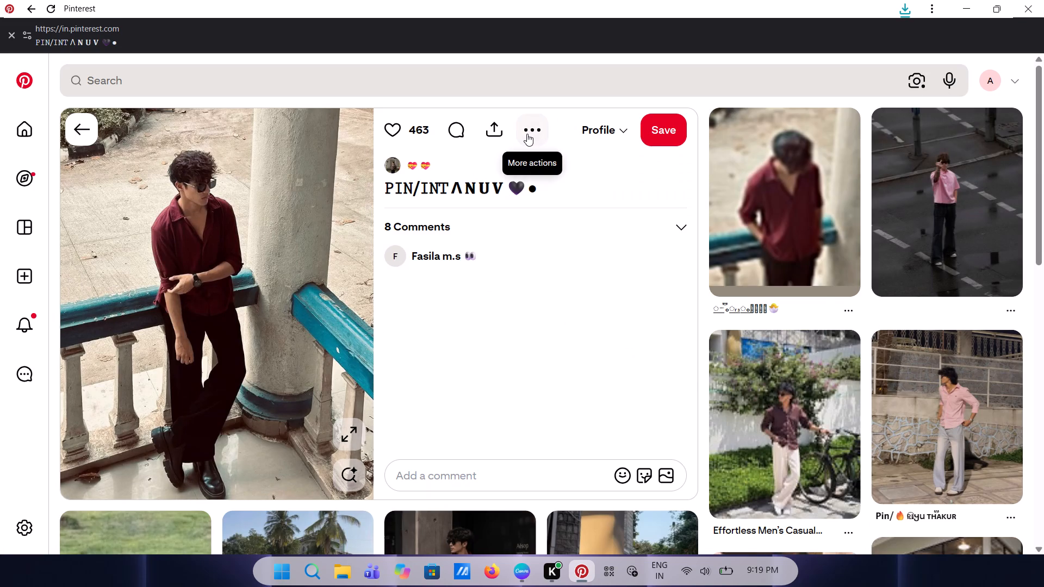
pyautogui.click(527, 134)
pyautogui.click(530, 173)
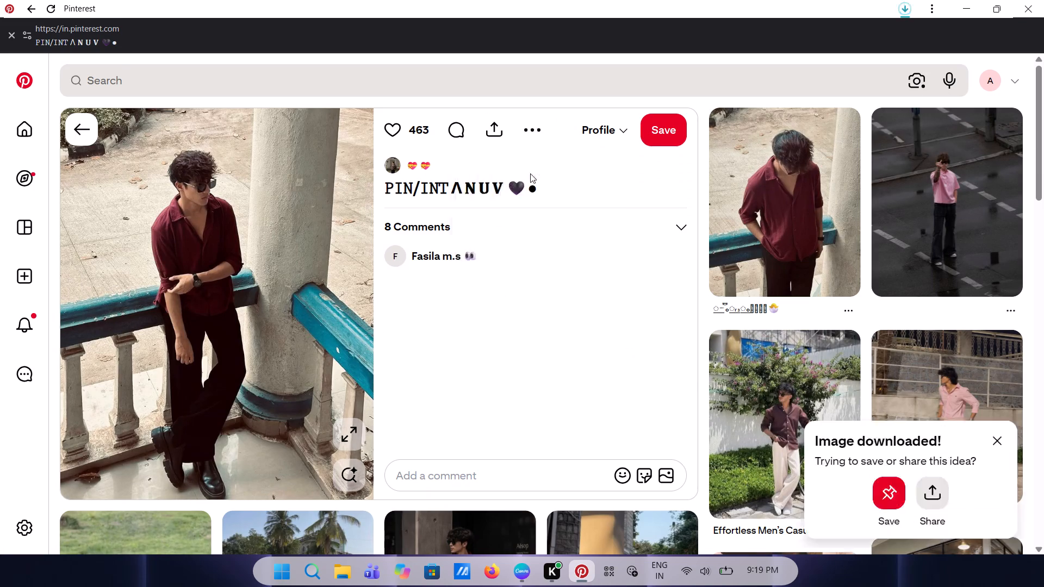
pyautogui.click(84, 135)
# Download the related "aesthetic?" photo of the man in a black shirt with folded arms at dusk, and return to the stairs pin.
pyautogui.scroll(-2, 271, 354)
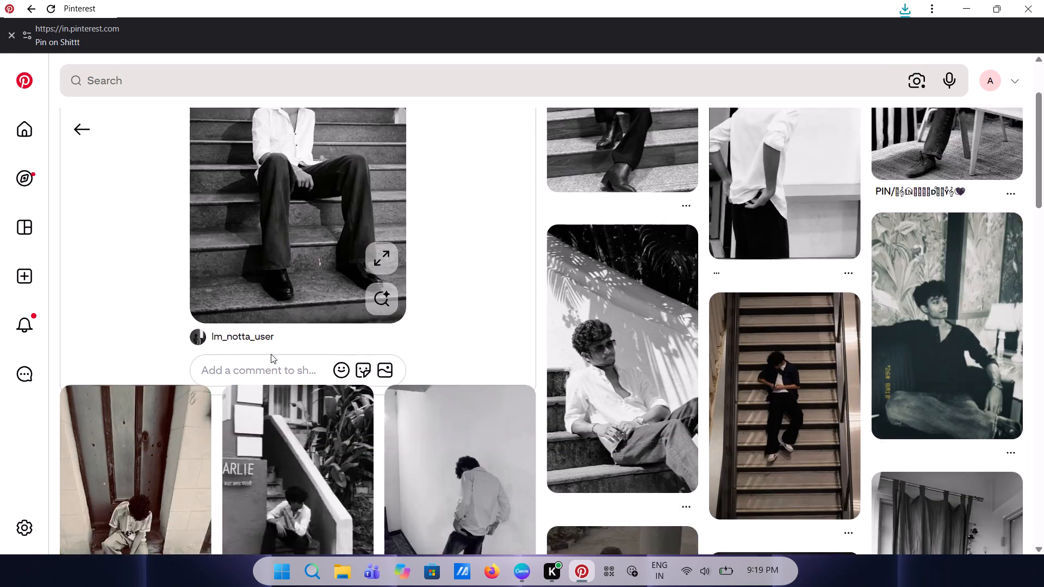
pyautogui.scroll(-2, 271, 354)
pyautogui.scroll(-3, 384, 384)
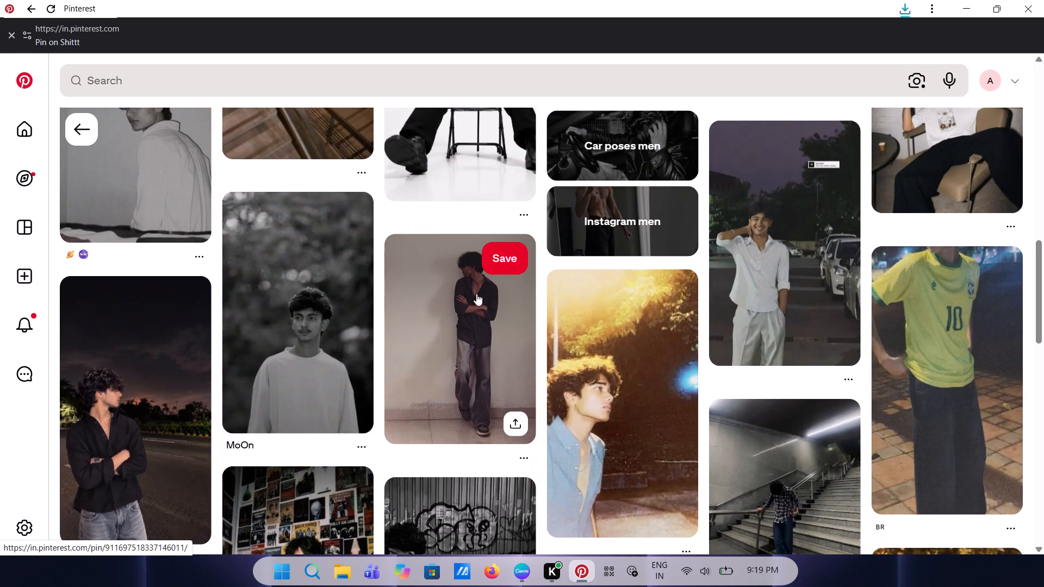
pyautogui.click(113, 432)
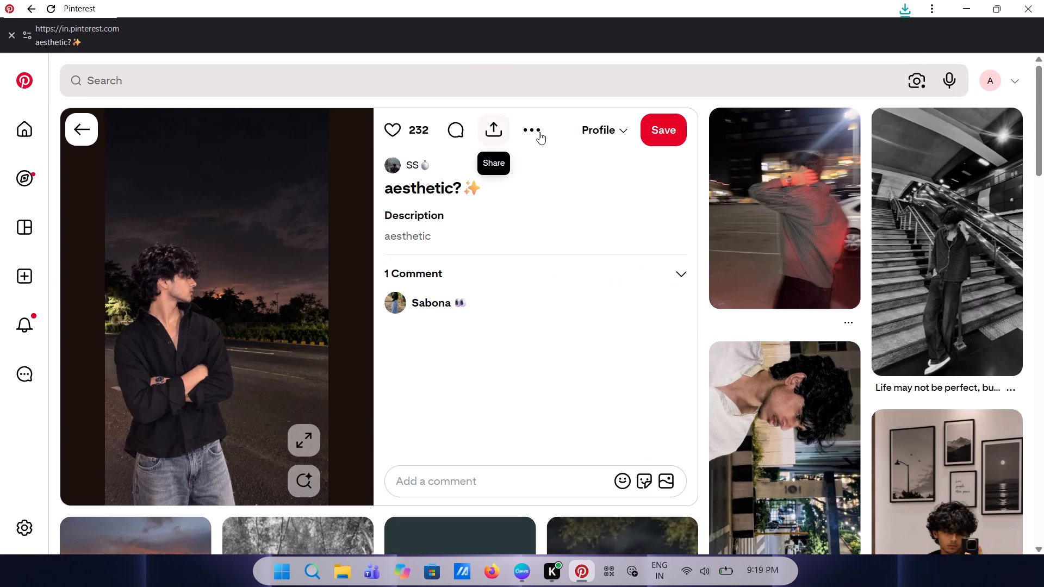
pyautogui.click(540, 132)
pyautogui.click(517, 164)
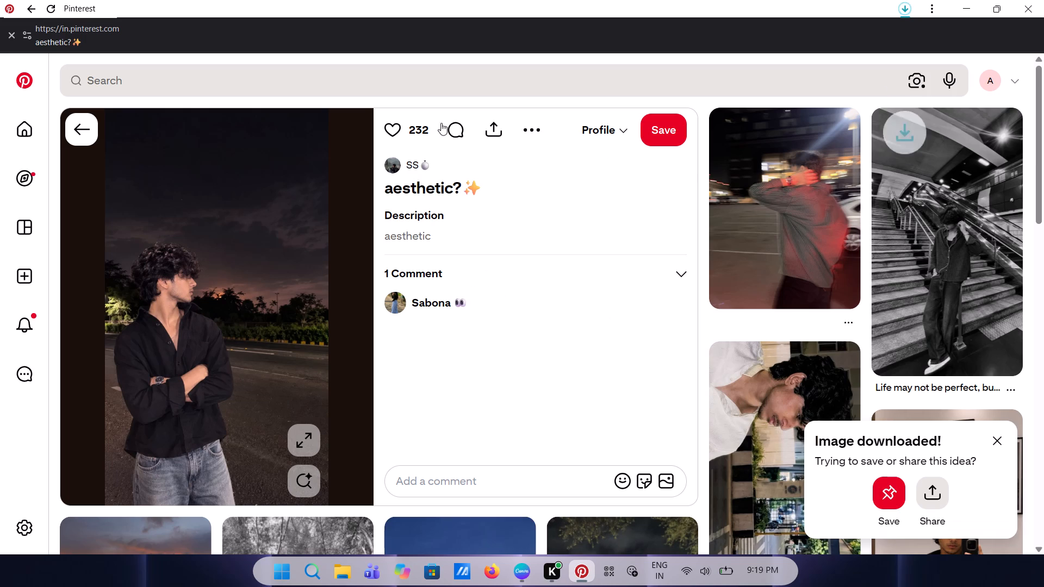
pyautogui.click(85, 135)
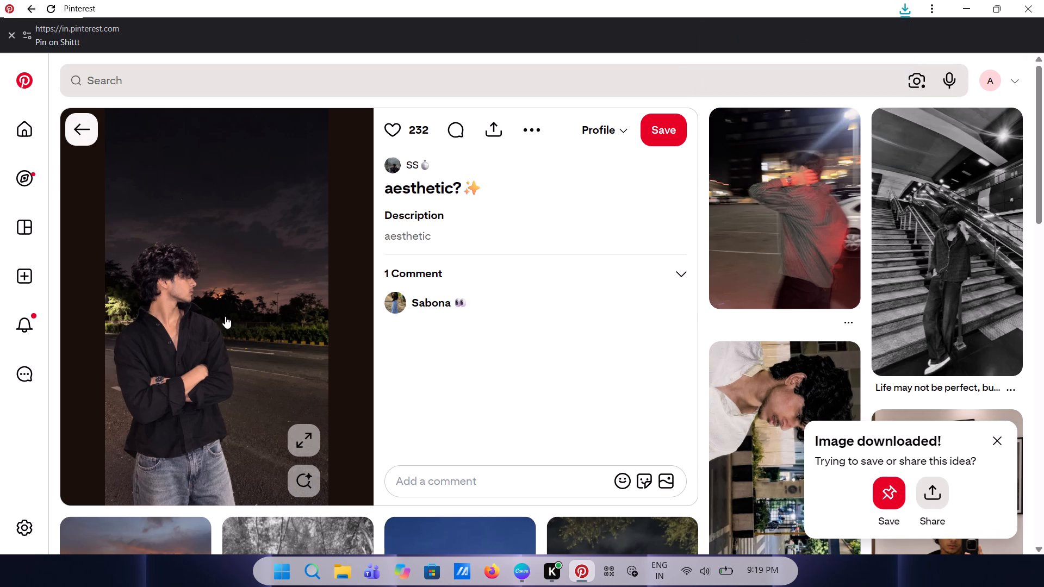
# Download the related side-profile photo of the man in a light denim shirt under golden light, and return to the stairs pin.
pyautogui.scroll(-2, 225, 316)
pyautogui.scroll(-3, 298, 344)
pyautogui.scroll(-2, 397, 428)
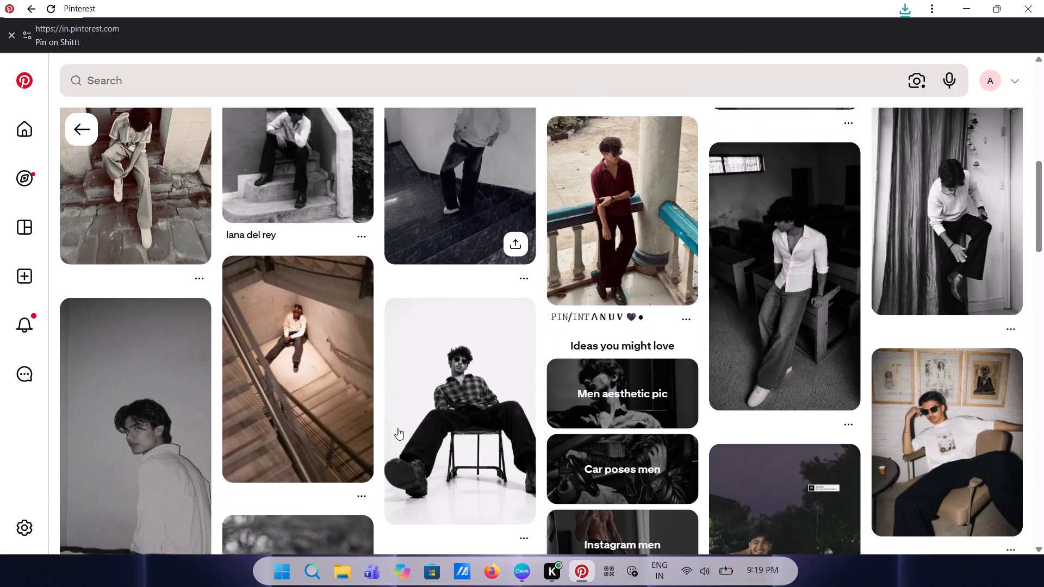
pyautogui.scroll(-5, 541, 273)
pyautogui.scroll(-1, 417, 341)
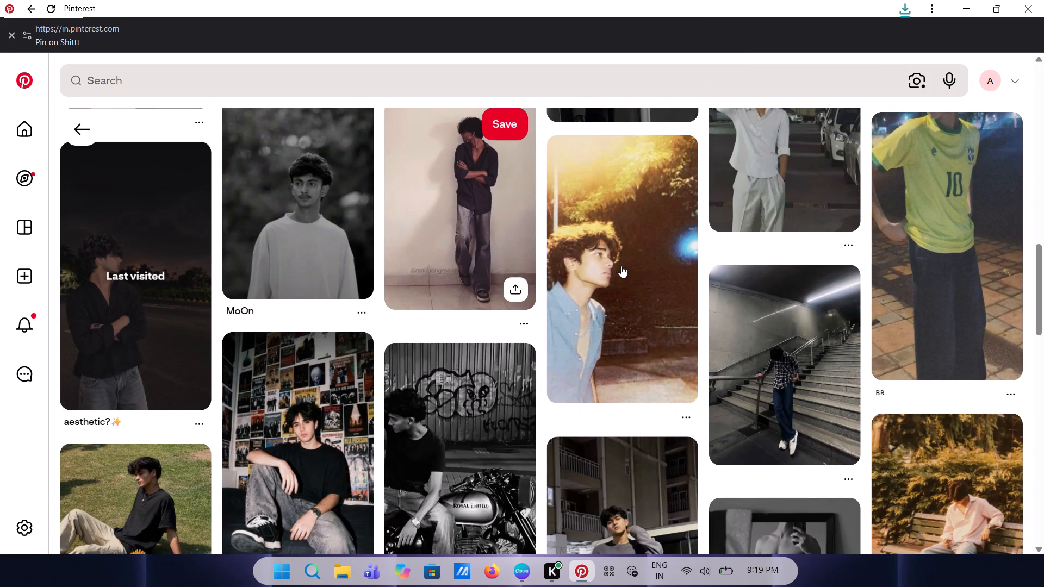
pyautogui.click(577, 274)
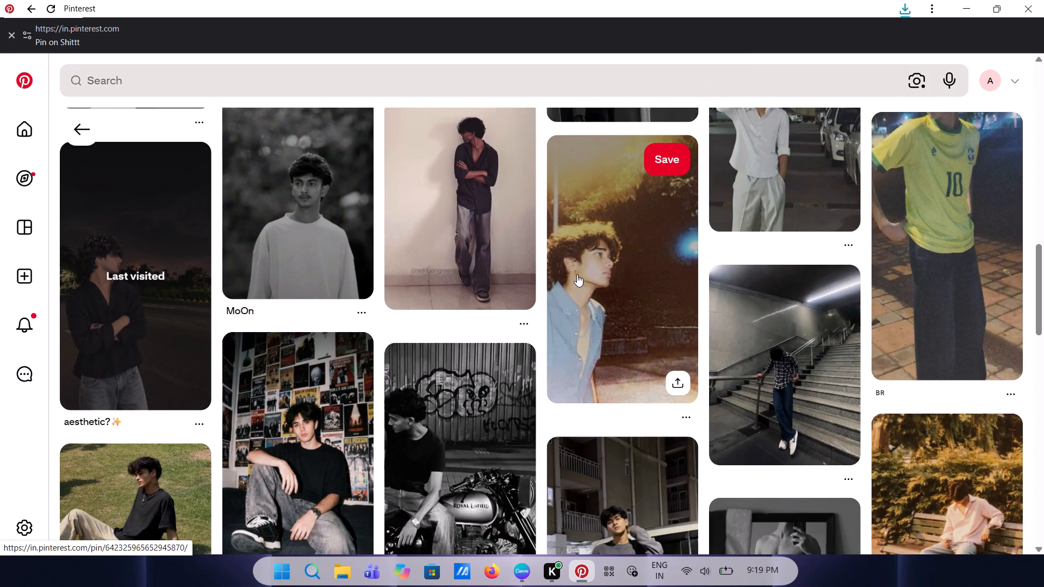
pyautogui.click(520, 123)
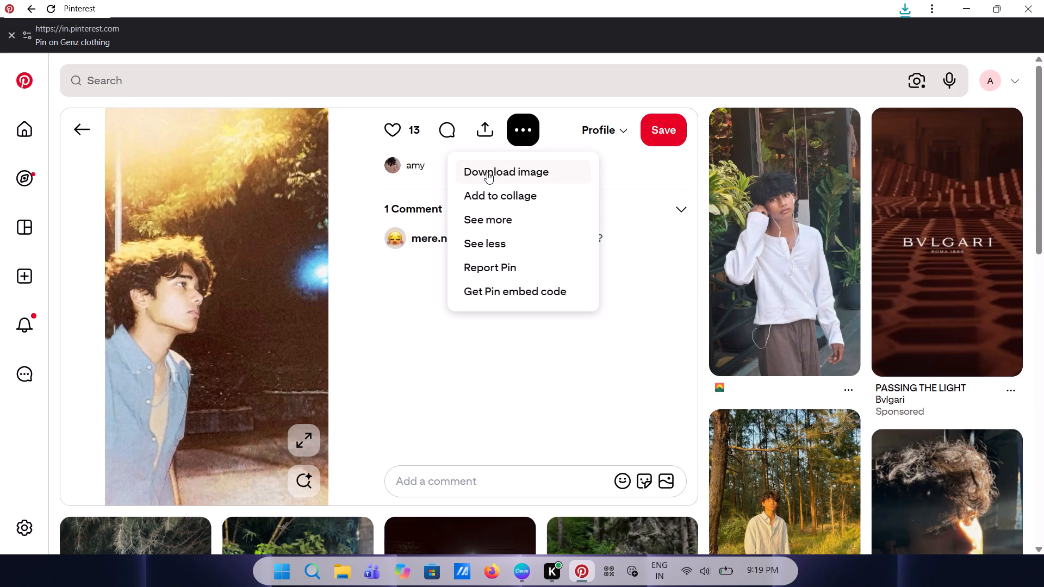
pyautogui.click(487, 172)
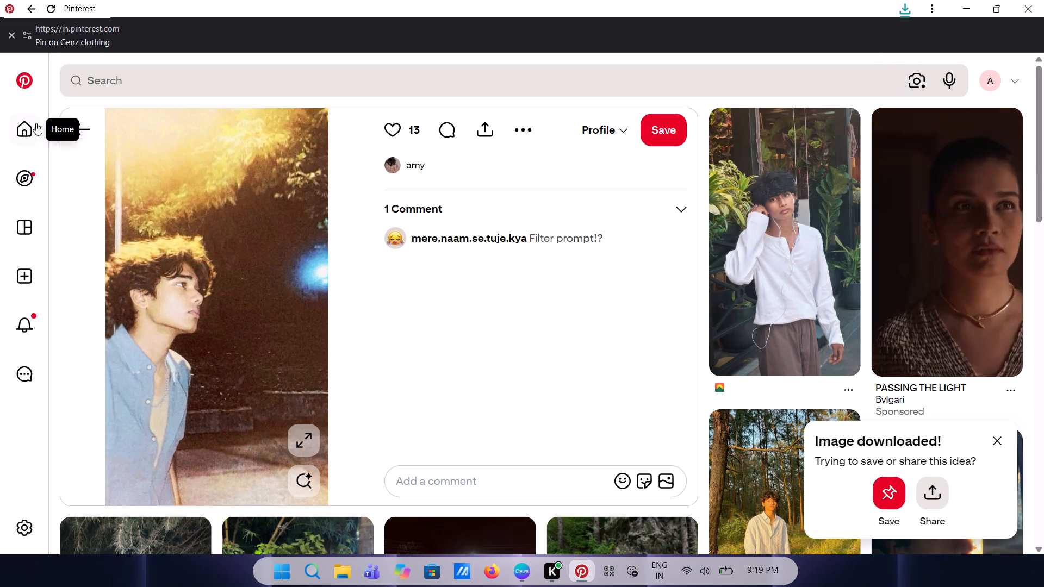
pyautogui.click(86, 134)
# Download the related photo of the man in a grey sweater standing beside a white car.
pyautogui.scroll(-5, 391, 310)
pyautogui.click(627, 238)
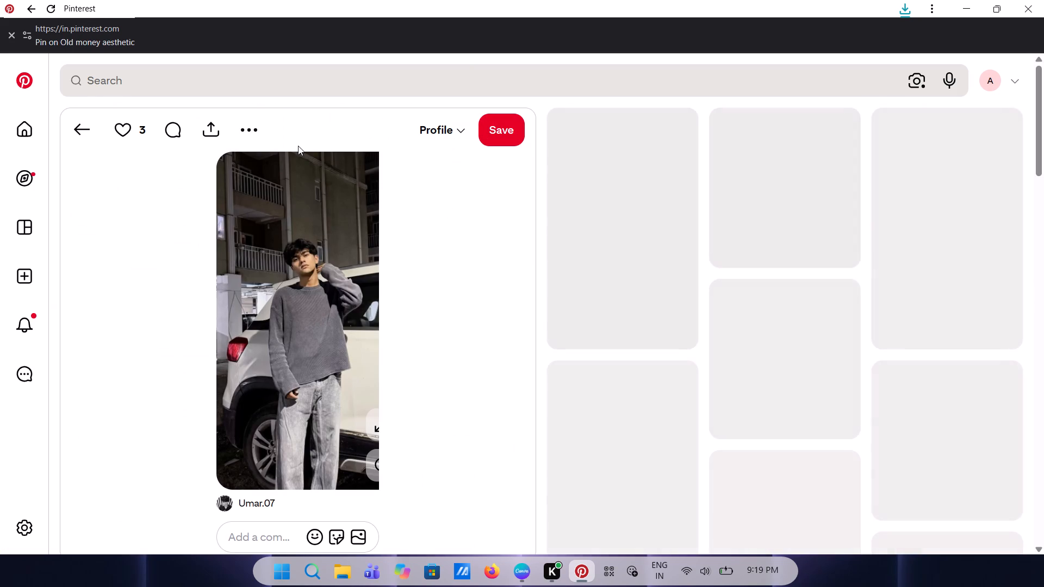
pyautogui.click(253, 125)
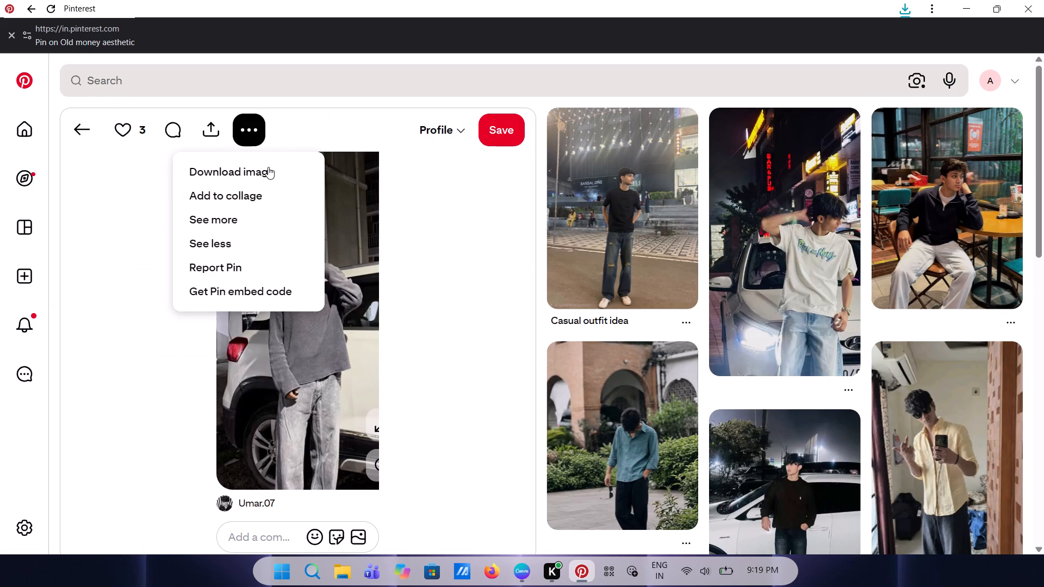
pyautogui.click(268, 167)
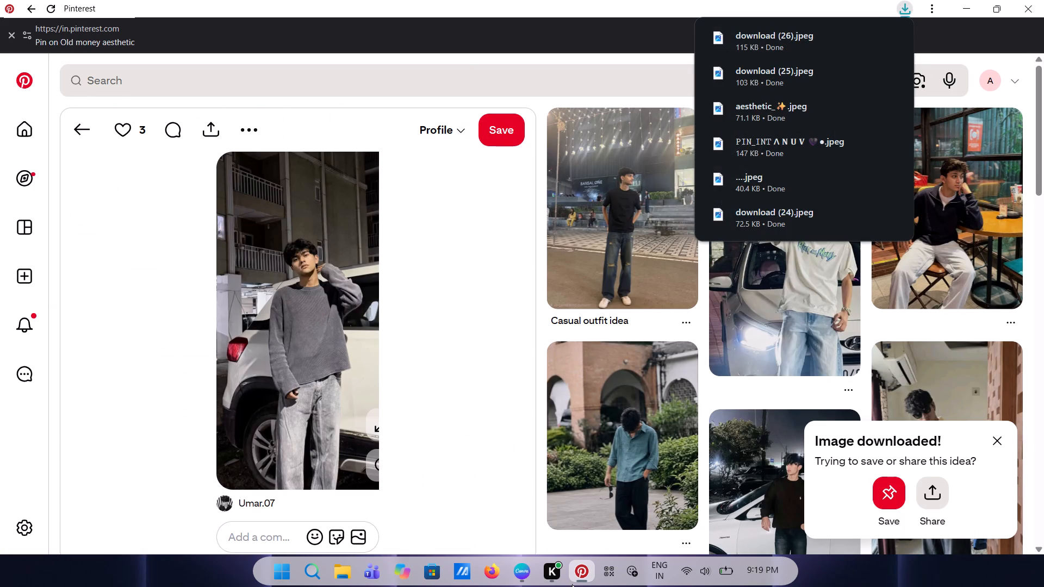
# Switch to Canva and add a third page to the asthetic photos design.
pyautogui.click(518, 576)
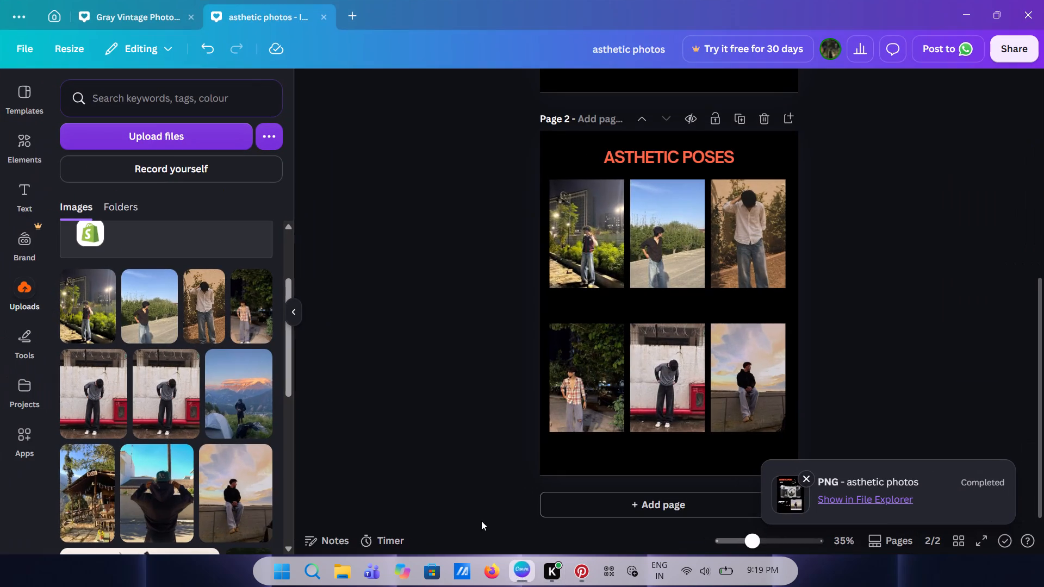
pyautogui.scroll(-1, 428, 435)
pyautogui.click(597, 517)
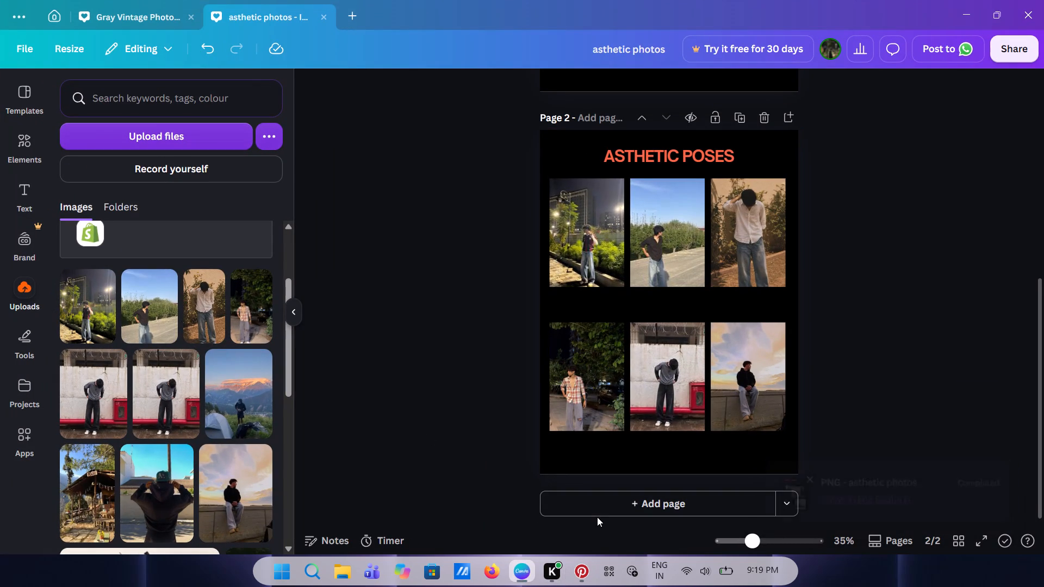
pyautogui.click(645, 498)
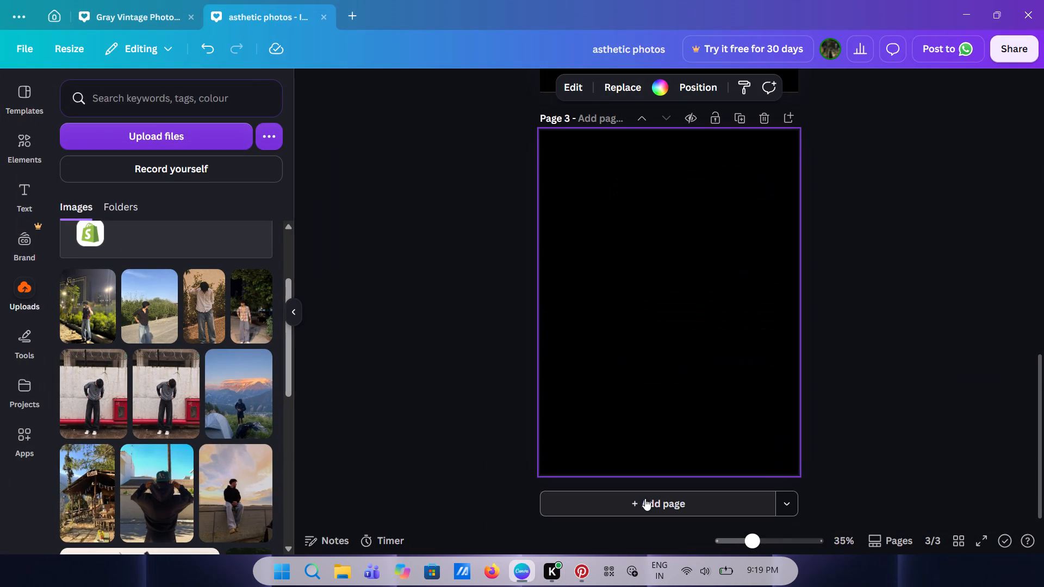
# Copy the "ASTHETIC POSES" heading from page 2 onto page 3.
pyautogui.scroll(4, 645, 498)
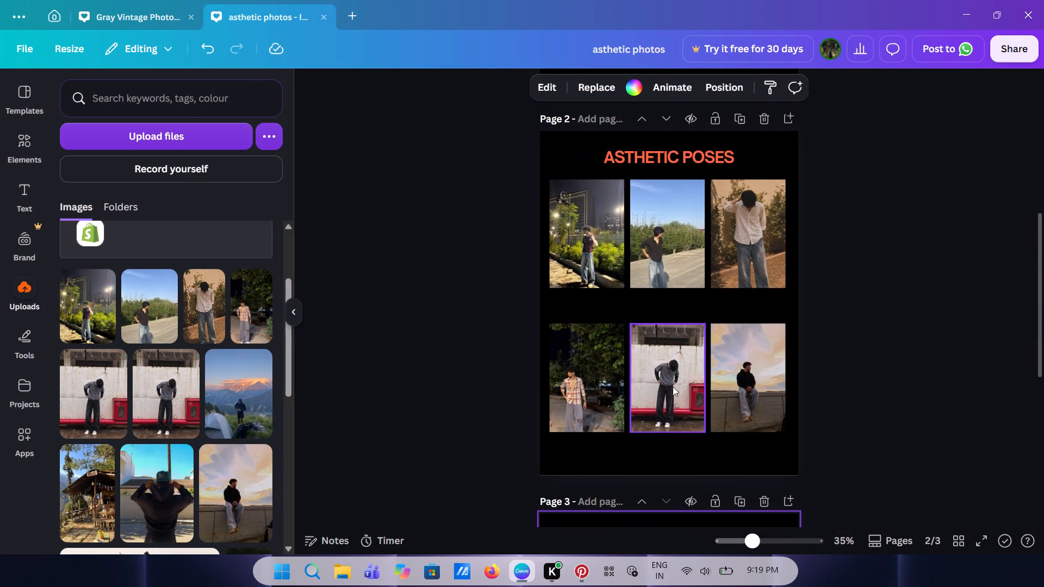
pyautogui.click(700, 158)
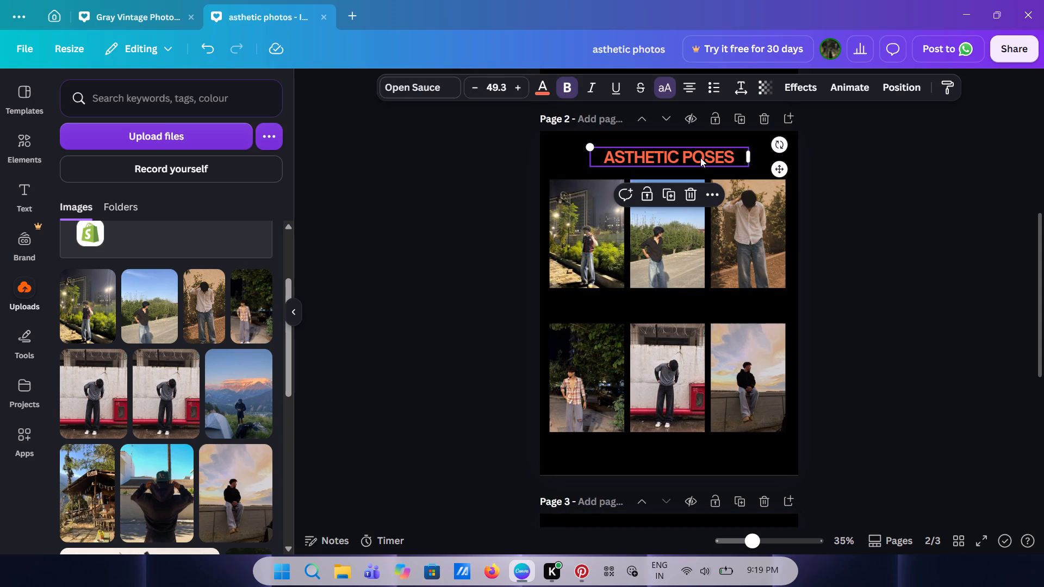
pyautogui.hotkey('ctrl', 'c')
pyautogui.scroll(-2, 700, 158)
pyautogui.click(631, 214)
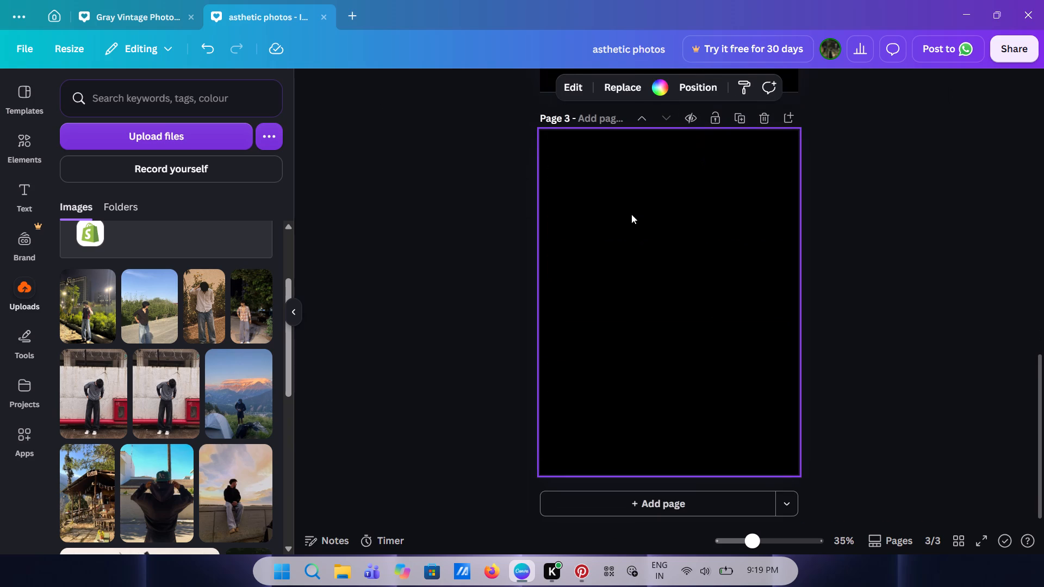
pyautogui.hotkey('ctrl', 'v')
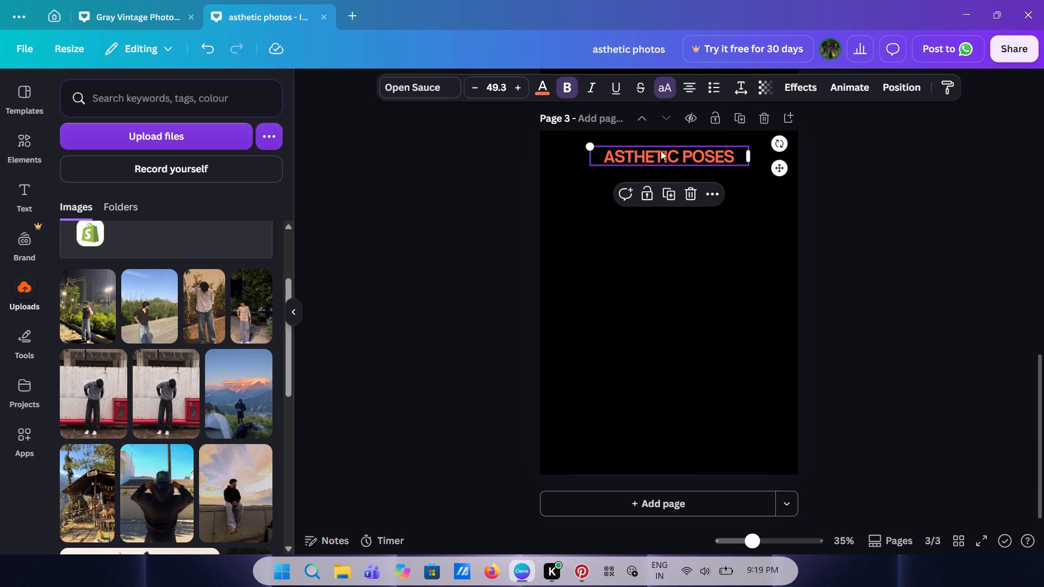
pyautogui.click(652, 148)
# Upload the PIN_INT photo and the files download (20) through download (26) from the Downloads folder.
pyautogui.click(178, 132)
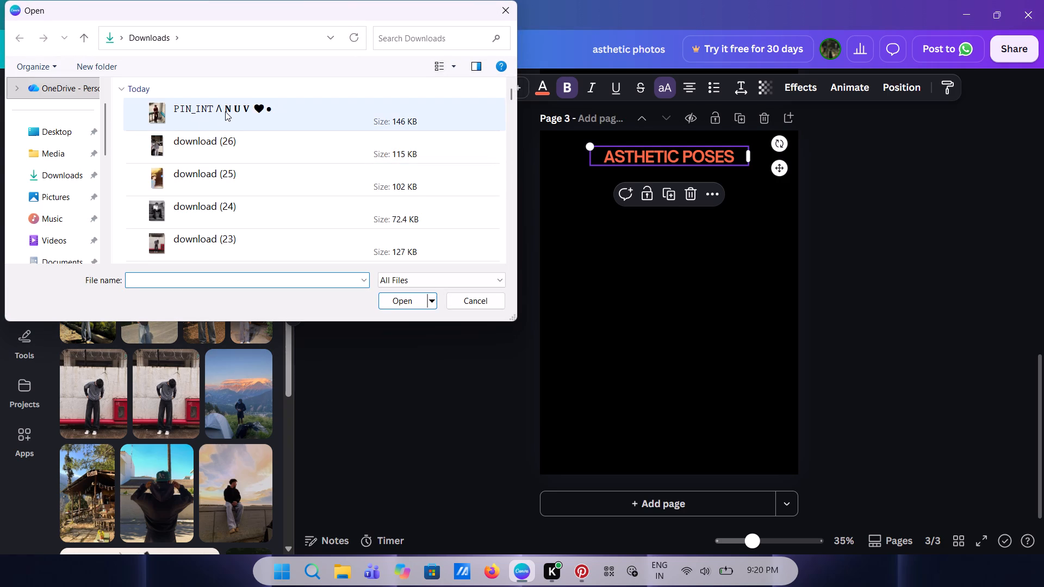
pyautogui.keyDown('ctrl'); pyautogui.click(225, 111); pyautogui.keyUp('ctrl')
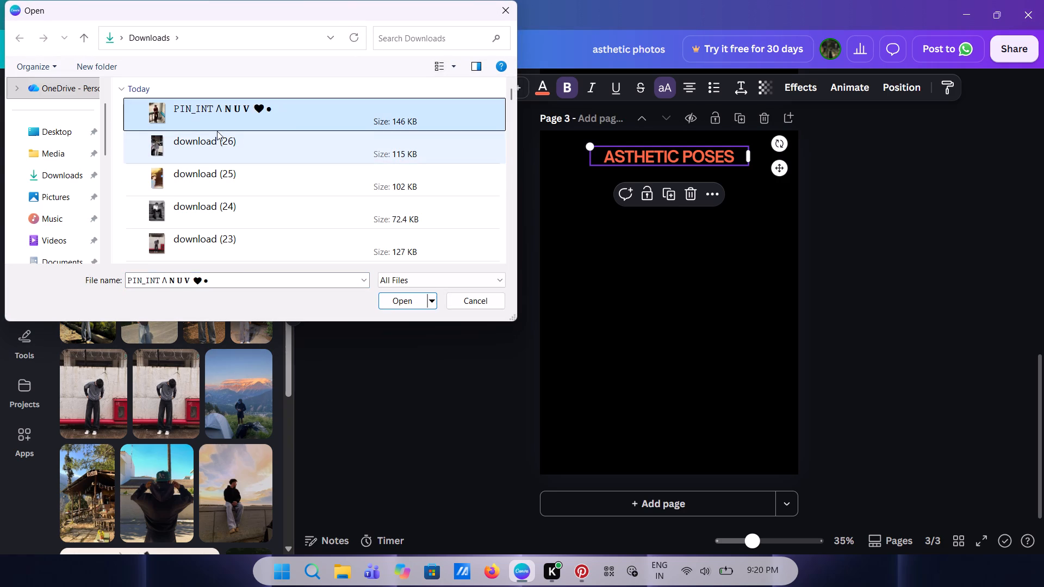
pyautogui.keyDown('ctrl'); pyautogui.click(217, 131); pyautogui.keyUp('ctrl')
pyautogui.keyDown('ctrl'); pyautogui.click(204, 178); pyautogui.keyUp('ctrl')
pyautogui.keyDown('ctrl'); pyautogui.click(194, 223); pyautogui.keyUp('ctrl')
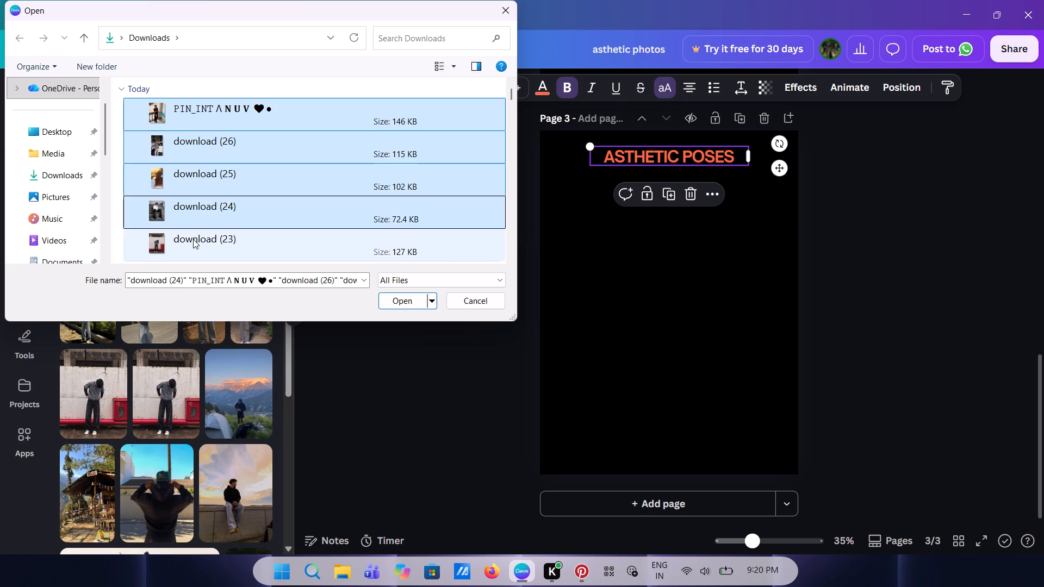
pyautogui.keyDown('ctrl'); pyautogui.click(193, 239); pyautogui.keyUp('ctrl')
pyautogui.scroll(-1, 193, 239)
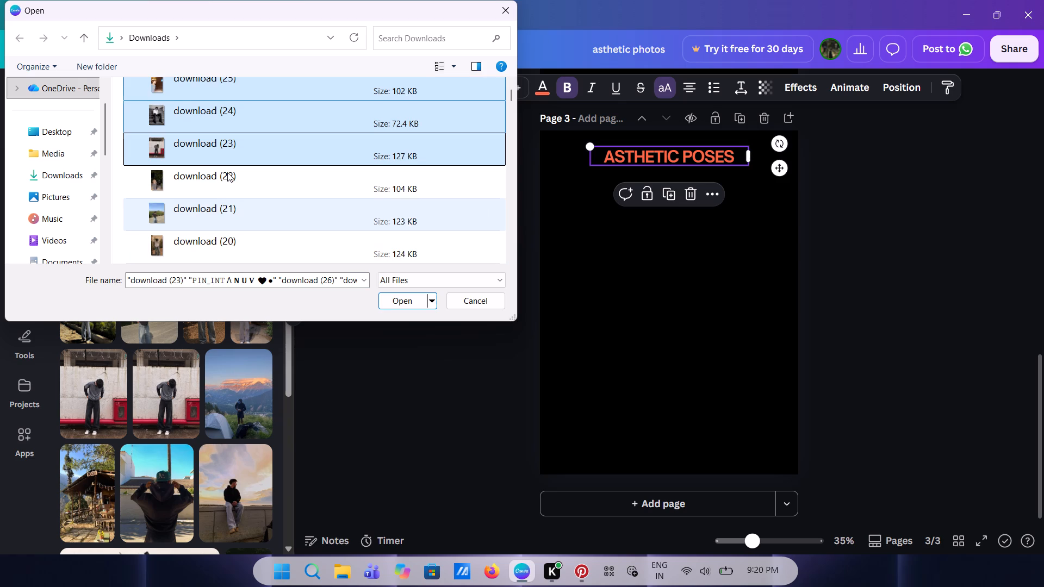
pyautogui.keyDown('ctrl'); pyautogui.click(227, 172); pyautogui.keyUp('ctrl')
pyautogui.keyDown('ctrl'); pyautogui.click(215, 199); pyautogui.keyUp('ctrl')
pyautogui.keyDown('ctrl'); pyautogui.click(205, 251); pyautogui.keyUp('ctrl')
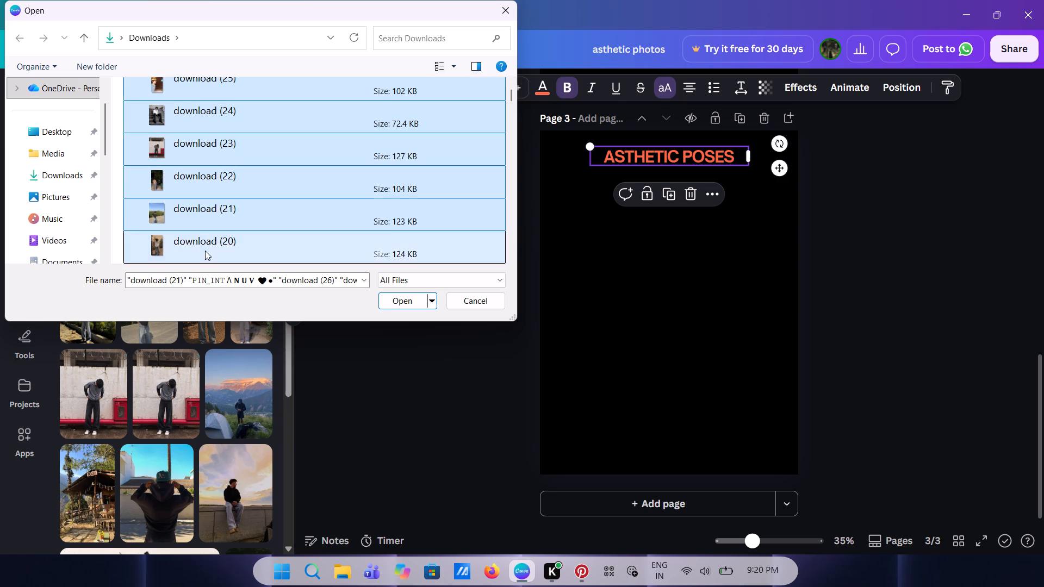
pyautogui.scroll(-1, 205, 251)
pyautogui.scroll(1, 242, 152)
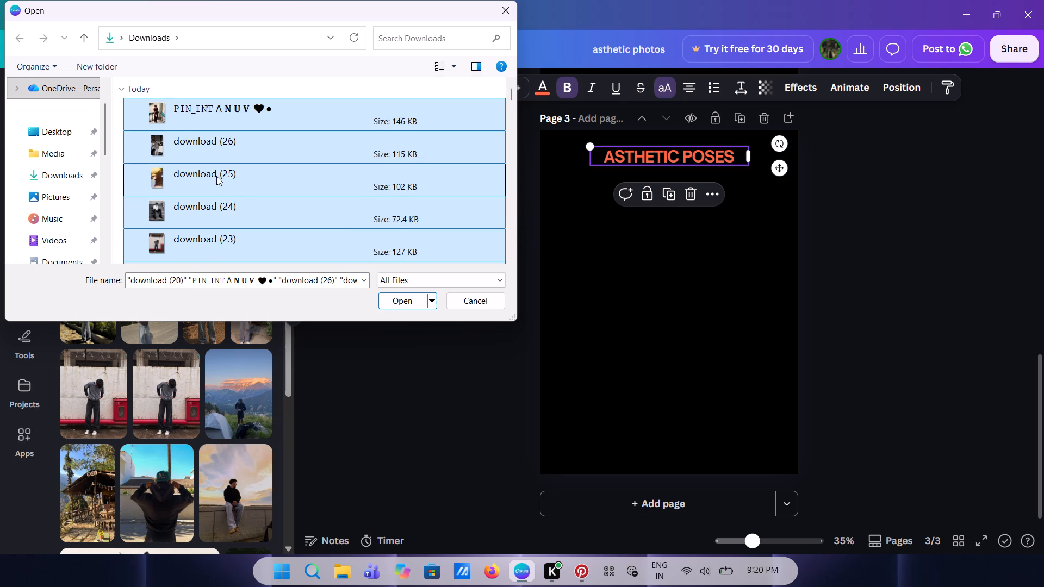
pyautogui.scroll(-2, 216, 176)
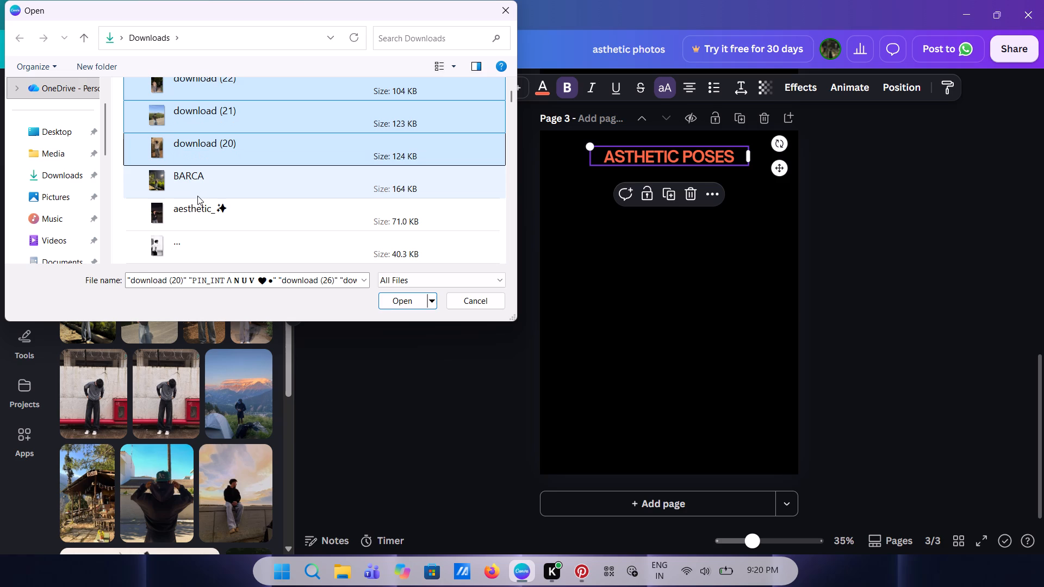
pyautogui.click(410, 307)
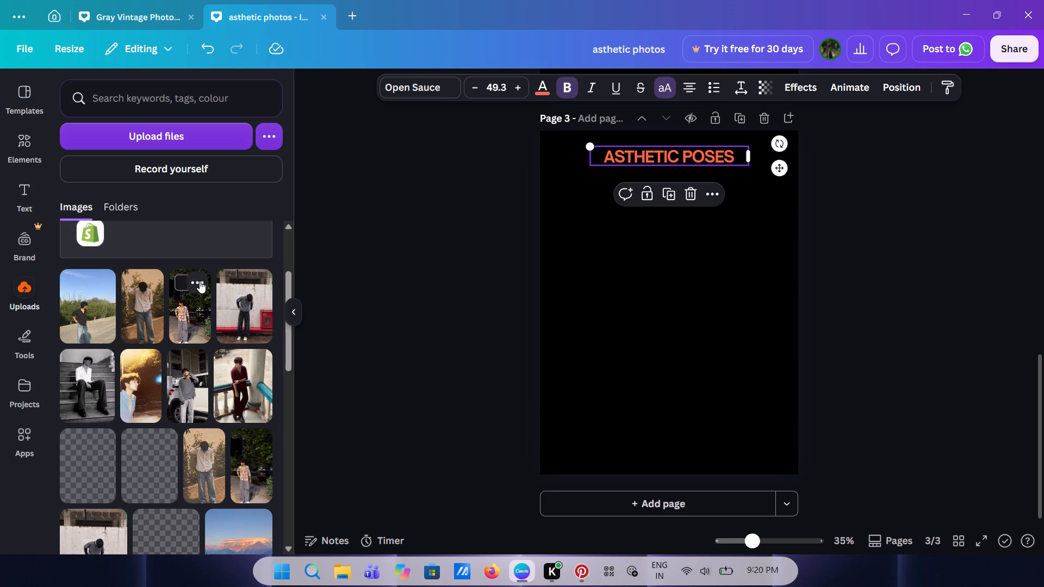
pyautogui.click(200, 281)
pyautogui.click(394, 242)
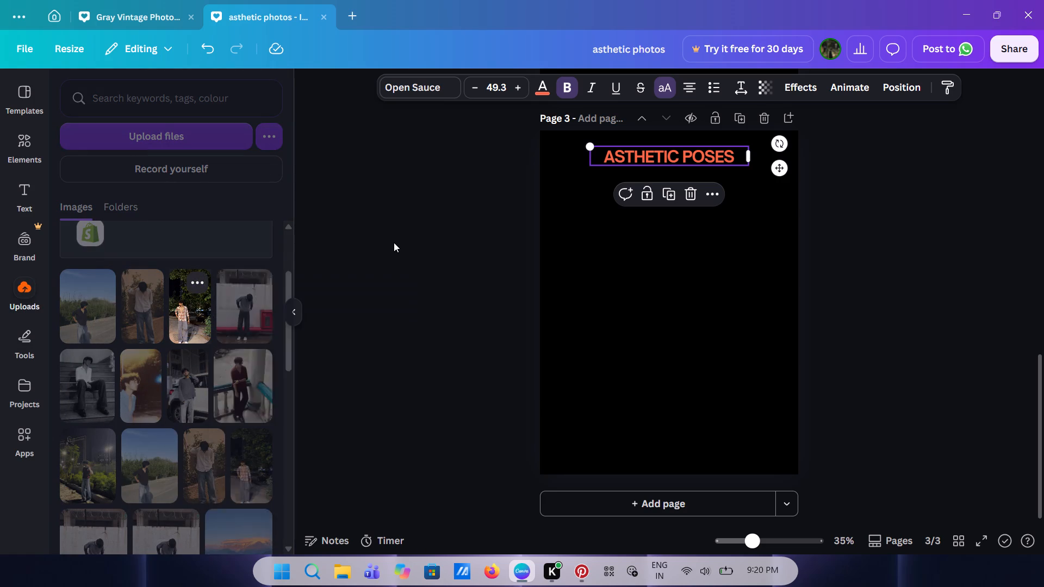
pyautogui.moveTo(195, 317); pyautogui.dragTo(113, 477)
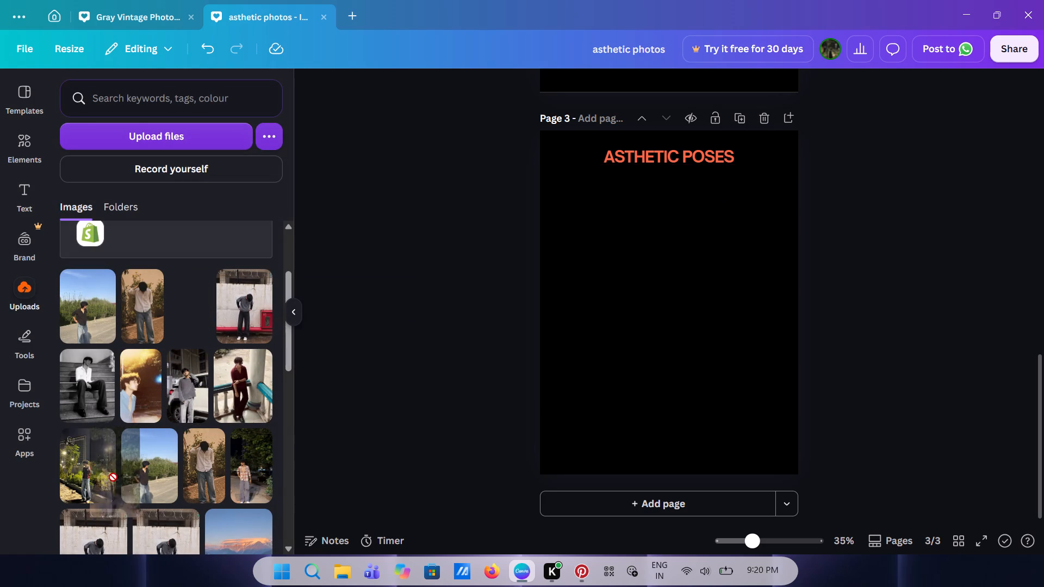
# Place the uploaded grey-sweater and white-car photo on page 3, shrink it, and position it on the page's left side below the heading.
pyautogui.moveTo(113, 477); pyautogui.dragTo(106, 496)
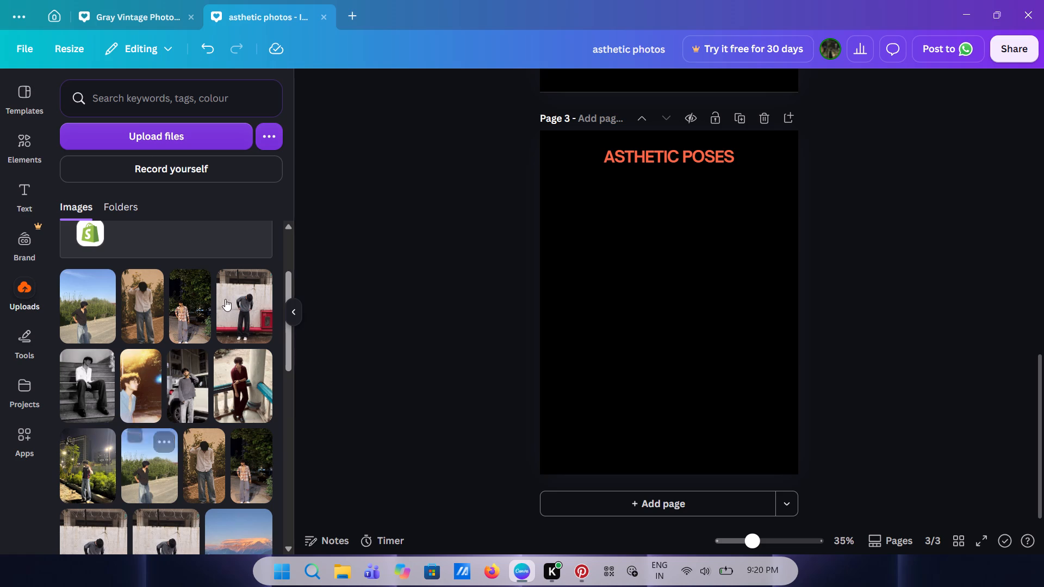
pyautogui.click(181, 380)
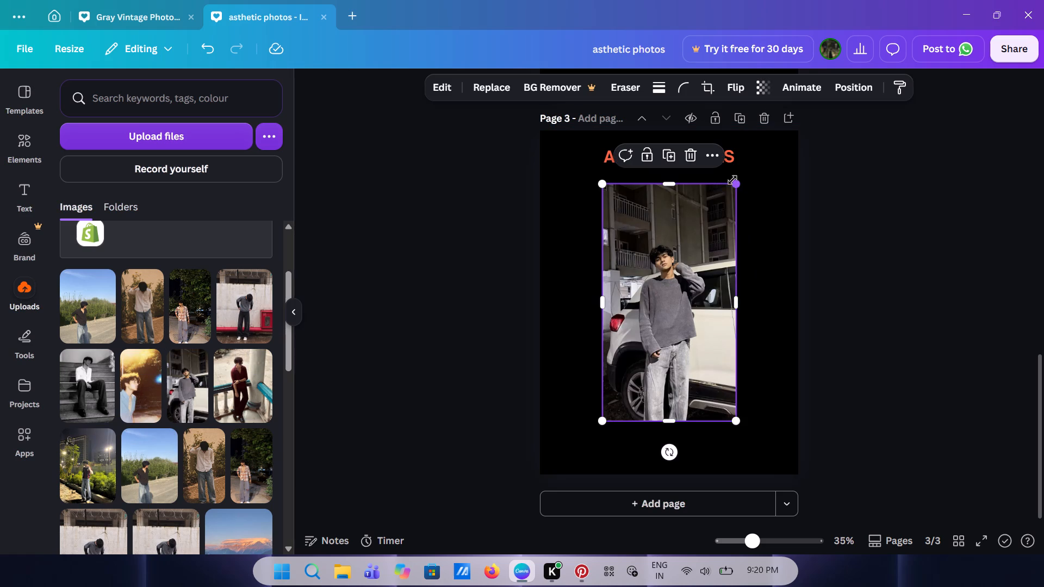
pyautogui.moveTo(733, 186); pyautogui.dragTo(666, 315)
pyautogui.scroll(1, 666, 315)
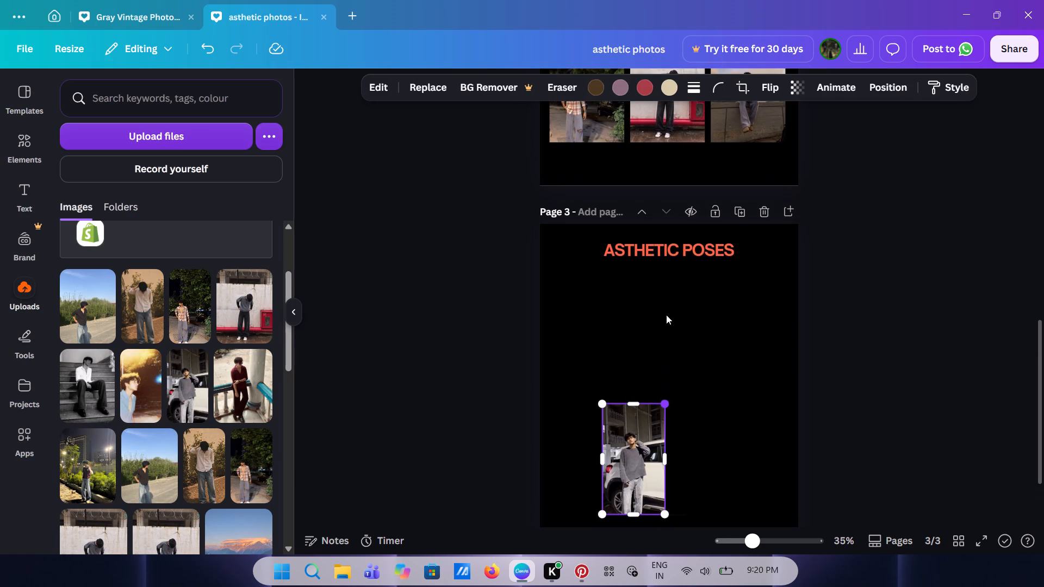
pyautogui.scroll(1, 666, 315)
pyautogui.moveTo(615, 469); pyautogui.dragTo(602, 206)
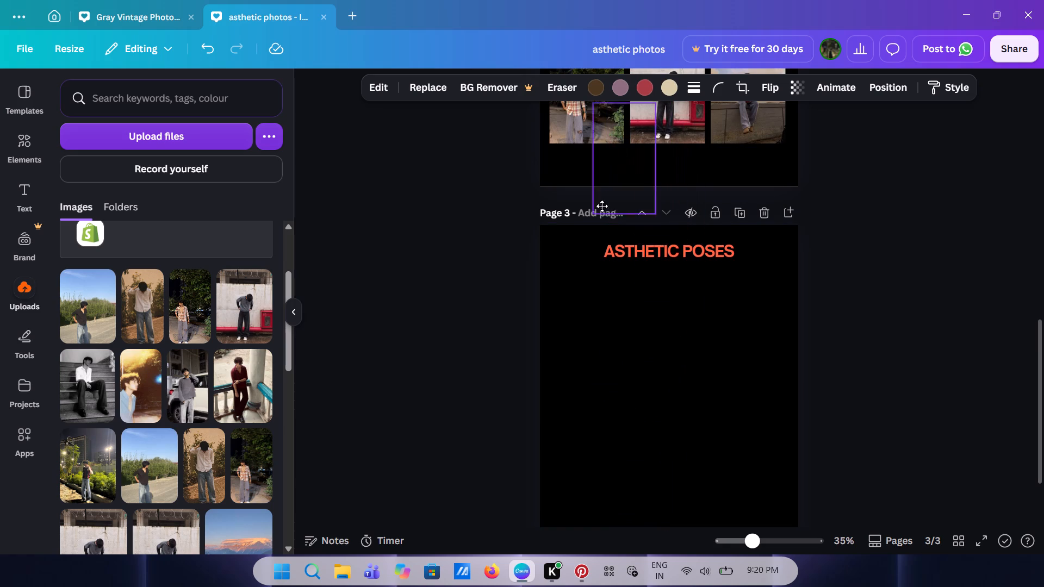
pyautogui.moveTo(602, 206); pyautogui.dragTo(568, 338)
pyautogui.scroll(1, 568, 338)
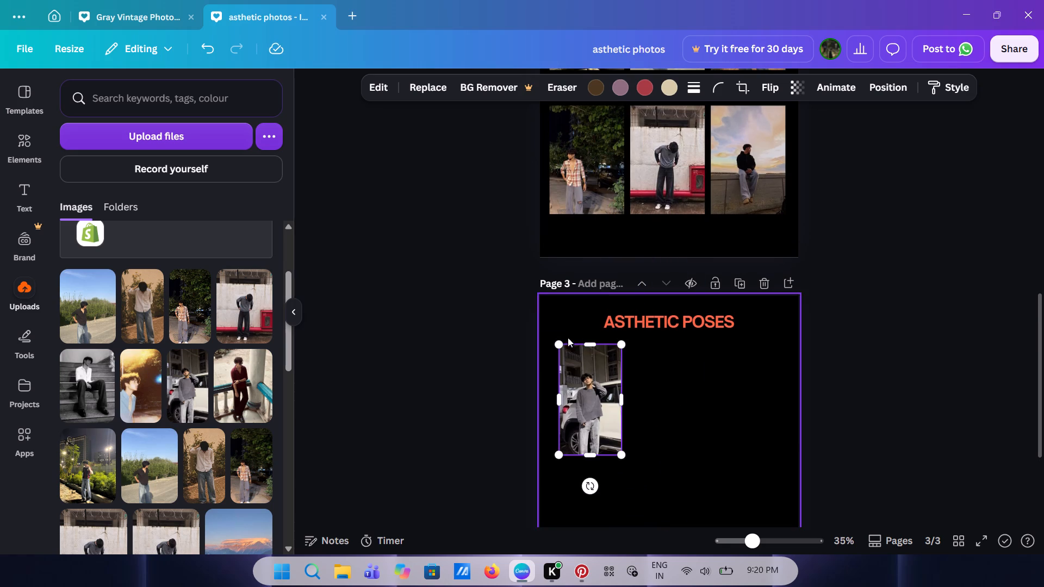
# Copy the plaid-shirt photo from page 2 onto page 3 and place it beside the white-car photo.
pyautogui.click(605, 156)
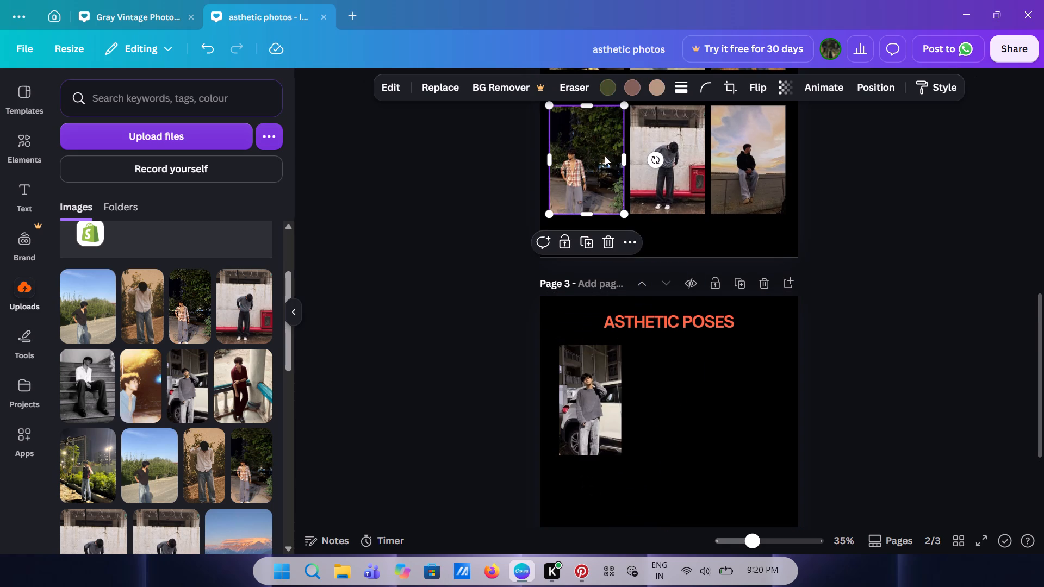
pyautogui.hotkey('ctrl', 'c')
pyautogui.scroll(-1, 605, 156)
pyautogui.click(663, 290)
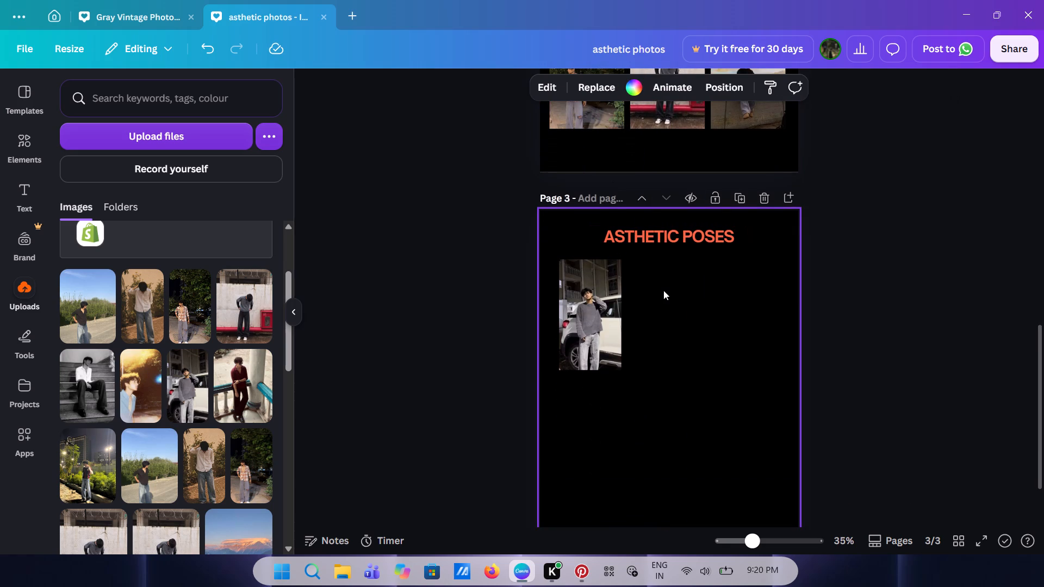
pyautogui.hotkey('ctrl', 'v')
pyautogui.moveTo(607, 449); pyautogui.dragTo(675, 321)
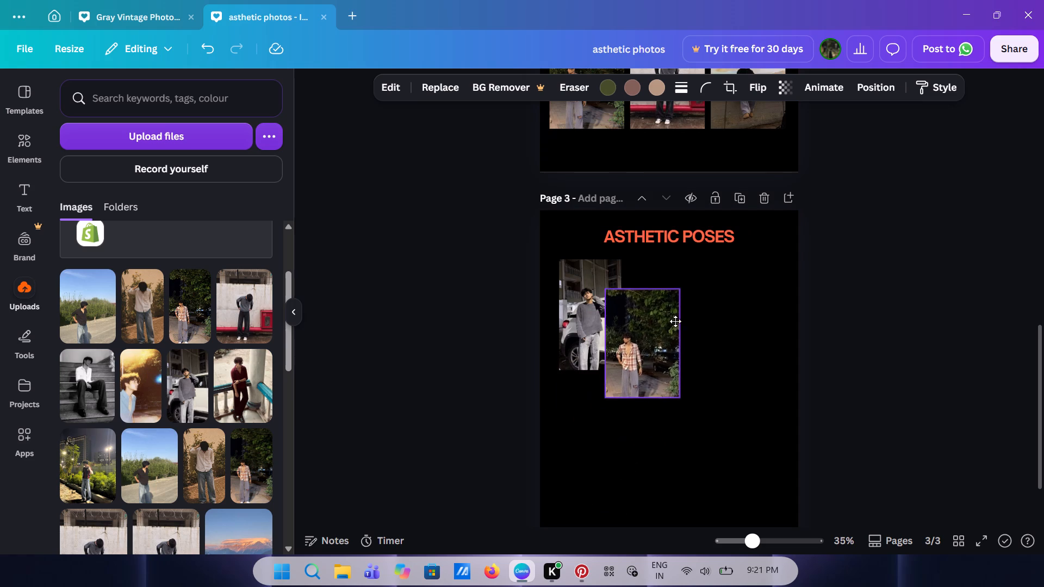
pyautogui.moveTo(675, 321); pyautogui.dragTo(682, 314)
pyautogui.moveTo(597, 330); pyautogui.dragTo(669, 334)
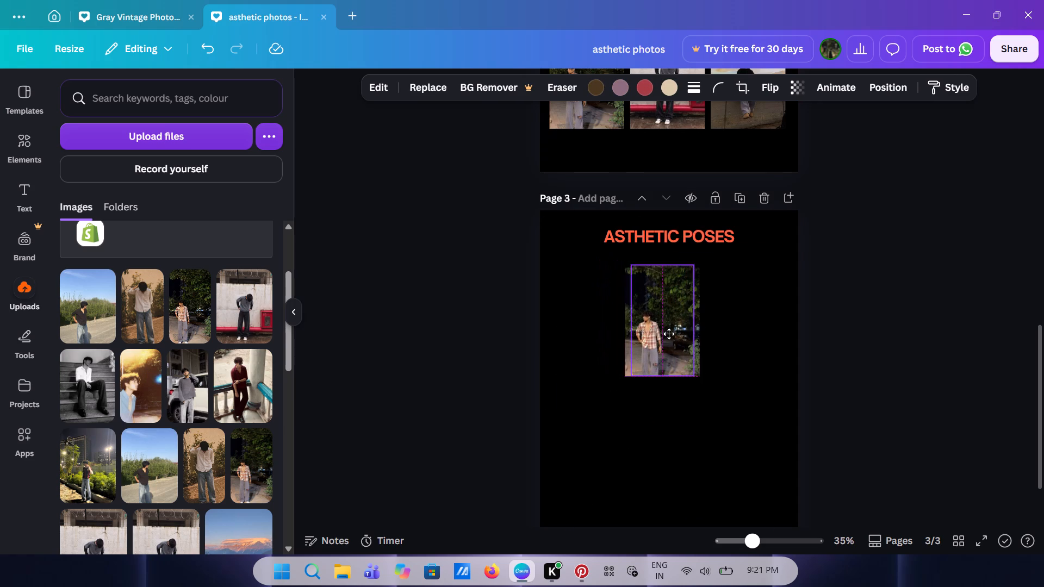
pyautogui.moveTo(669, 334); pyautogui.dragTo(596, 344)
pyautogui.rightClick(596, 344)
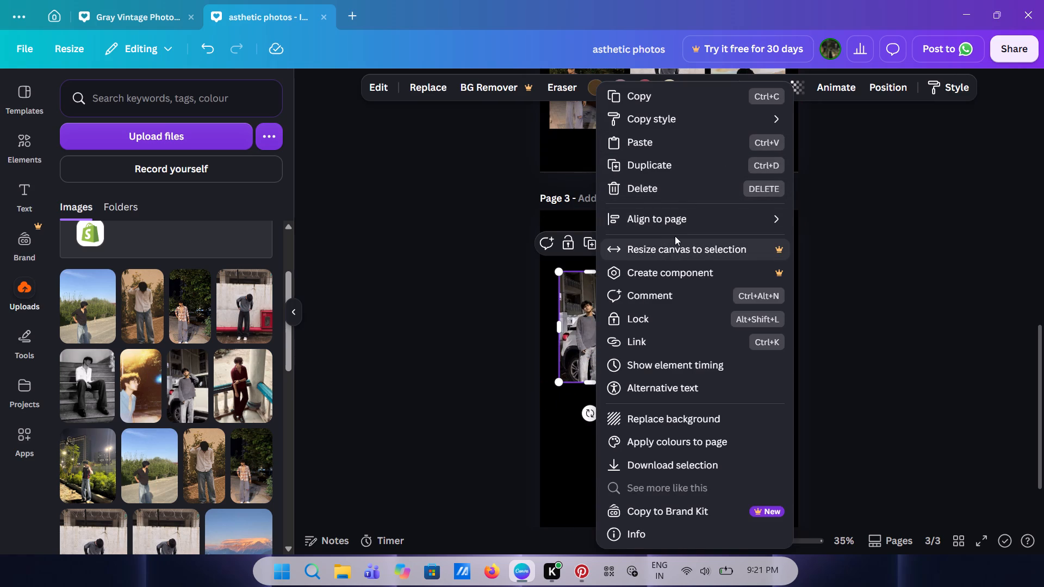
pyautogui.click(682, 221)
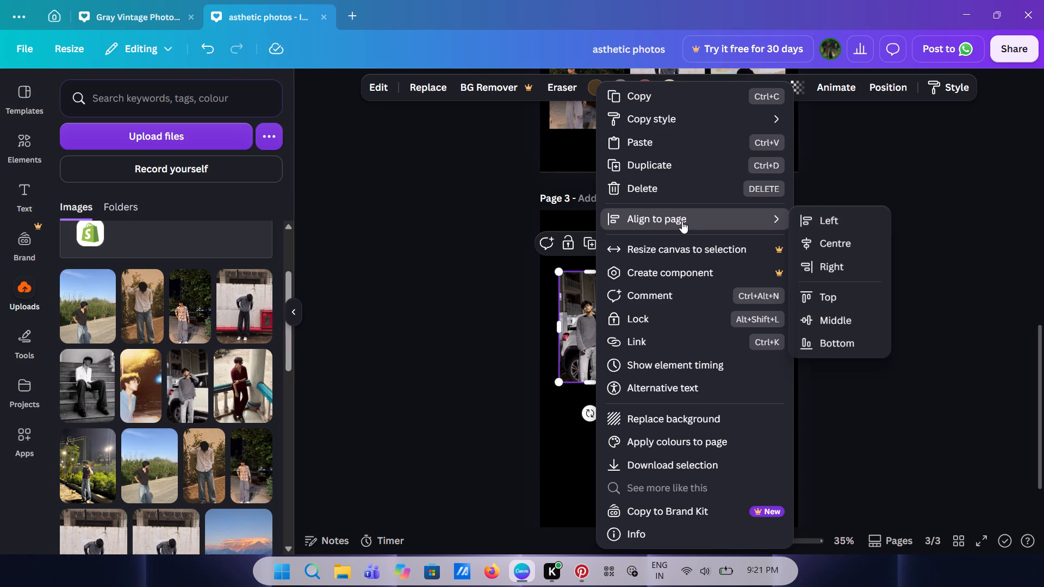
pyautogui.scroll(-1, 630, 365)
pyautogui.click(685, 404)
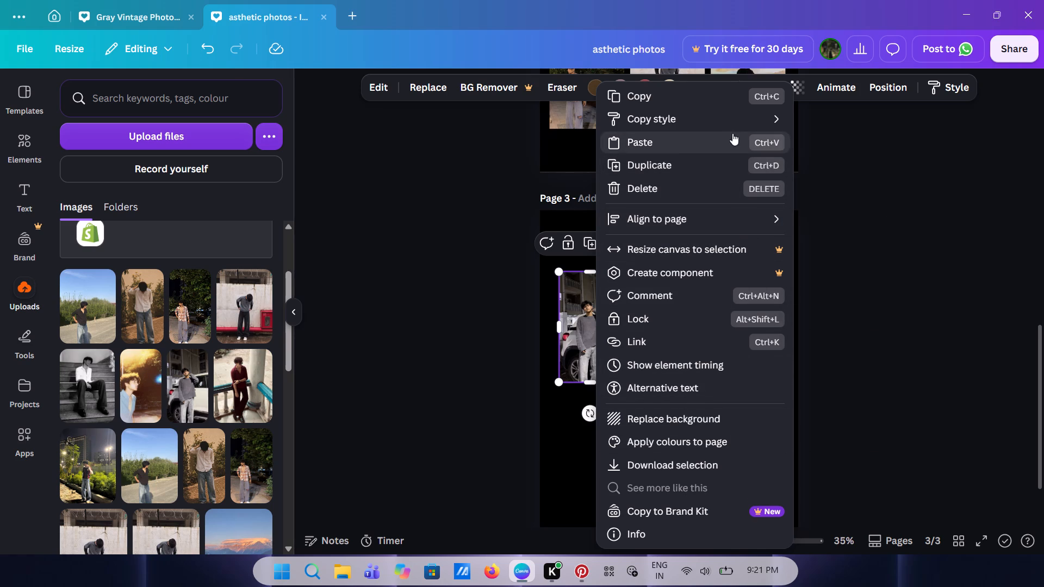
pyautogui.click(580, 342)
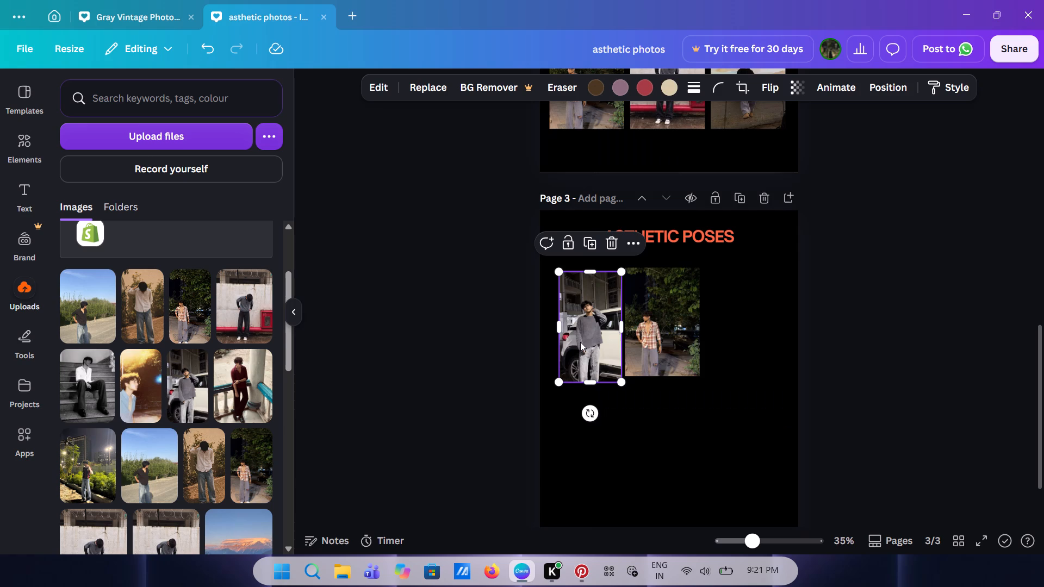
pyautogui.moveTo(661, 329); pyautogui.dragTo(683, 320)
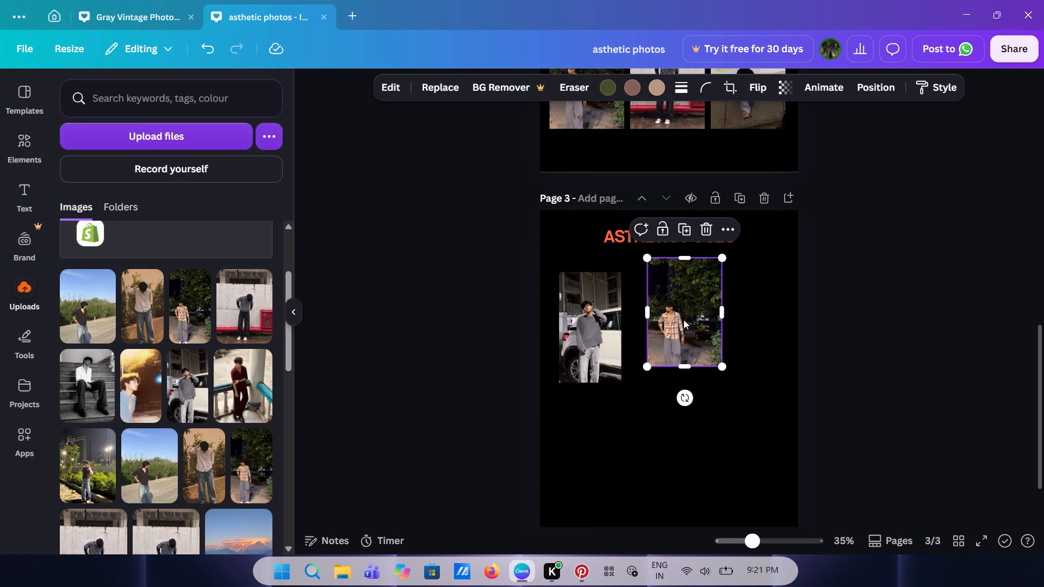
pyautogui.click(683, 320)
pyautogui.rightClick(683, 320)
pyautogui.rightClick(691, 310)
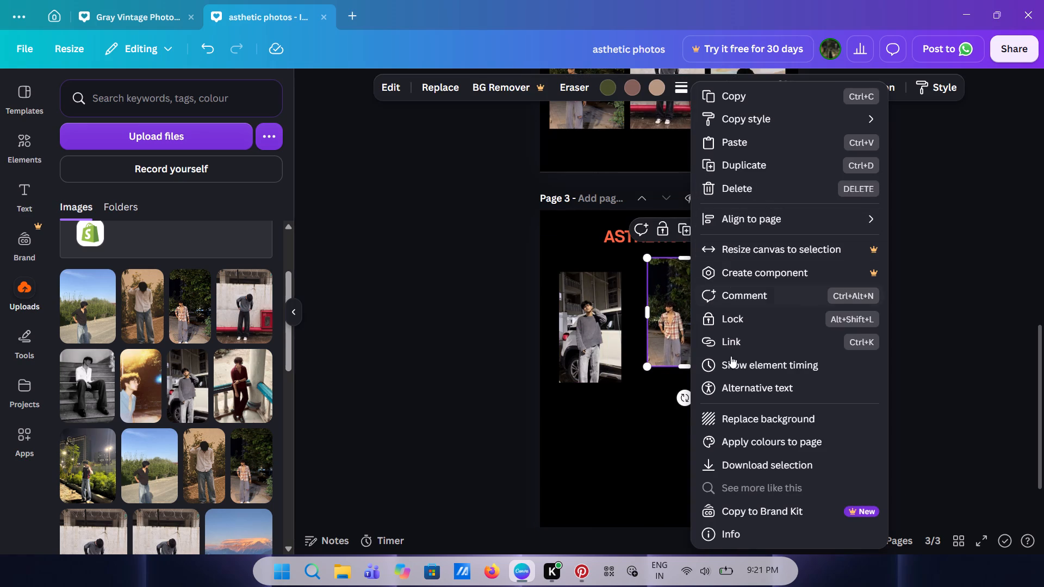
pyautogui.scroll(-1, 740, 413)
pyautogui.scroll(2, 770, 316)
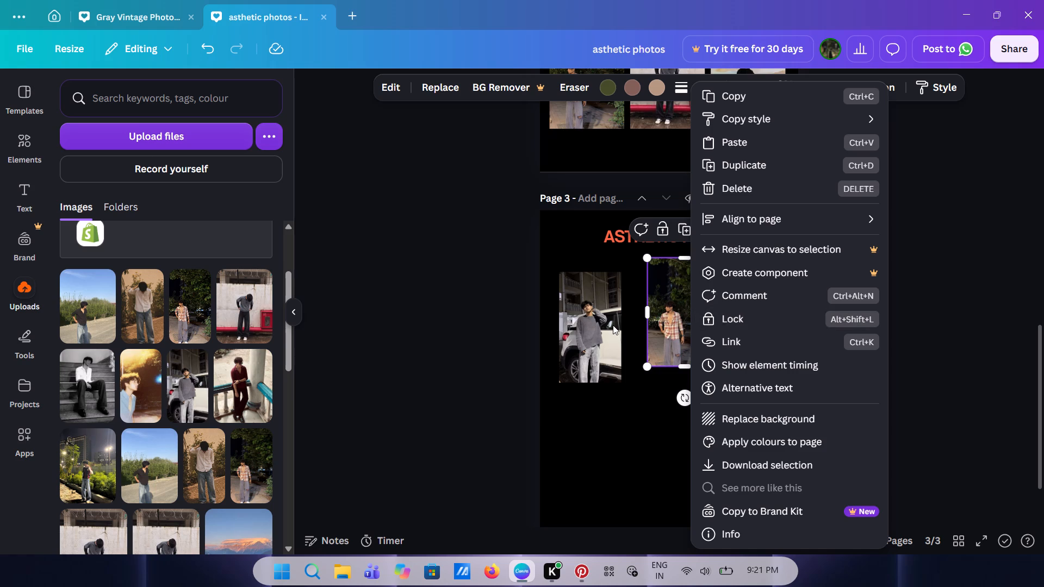
# Lay the white-car photo over the plaid-shirt photo on page 3 and resize it to match that photo's width and height.
pyautogui.click(613, 325)
pyautogui.moveTo(613, 325); pyautogui.dragTo(599, 332)
pyautogui.moveTo(599, 332); pyautogui.dragTo(718, 328)
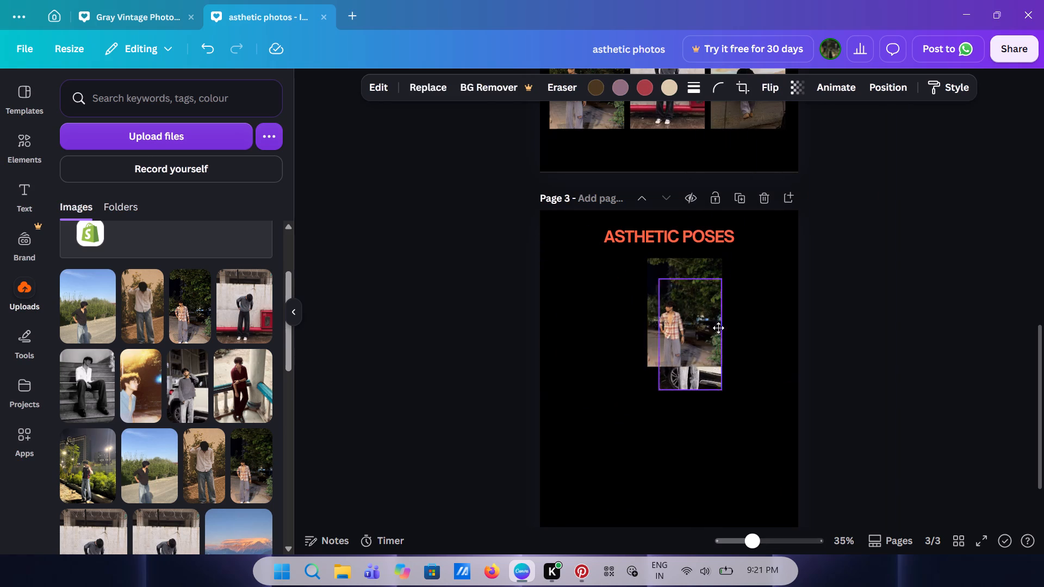
pyautogui.moveTo(718, 328); pyautogui.dragTo(701, 313)
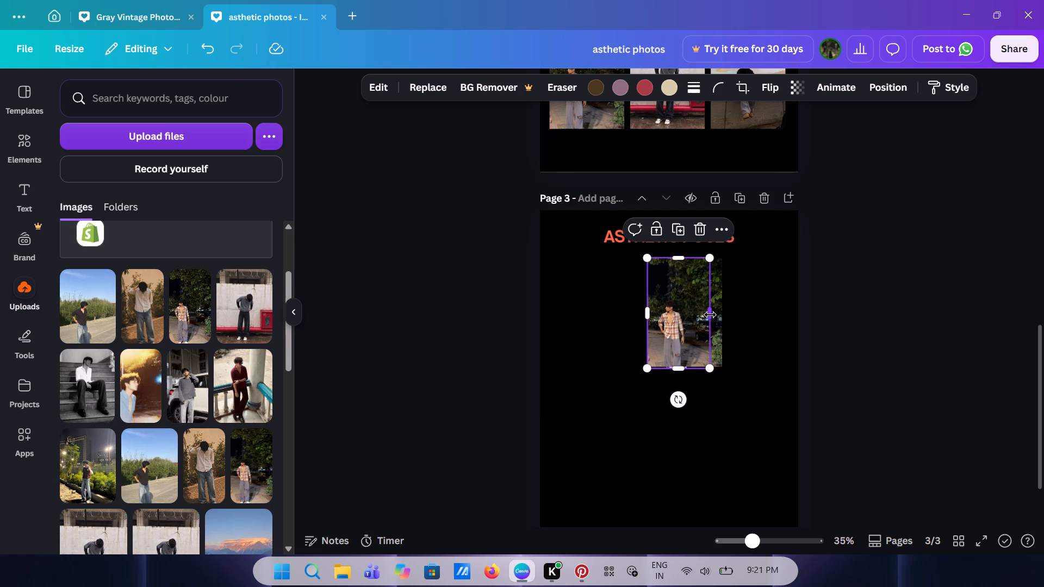
pyautogui.click(679, 370)
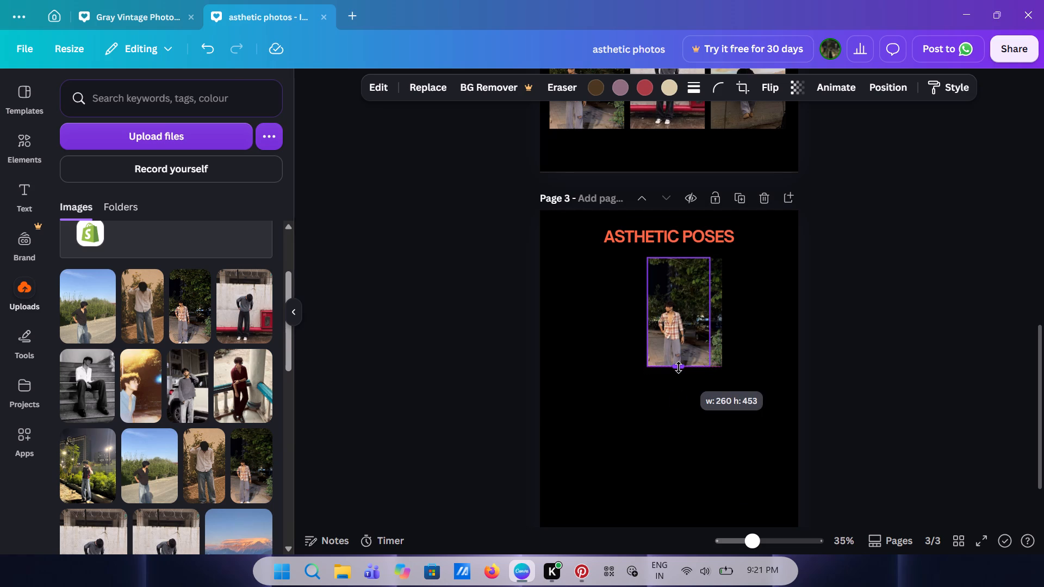
pyautogui.moveTo(712, 311); pyautogui.dragTo(726, 311)
# Pull the two overlapping photos apart and move the white-car photo back to the left side of page 3.
pyautogui.moveTo(685, 324); pyautogui.dragTo(607, 398)
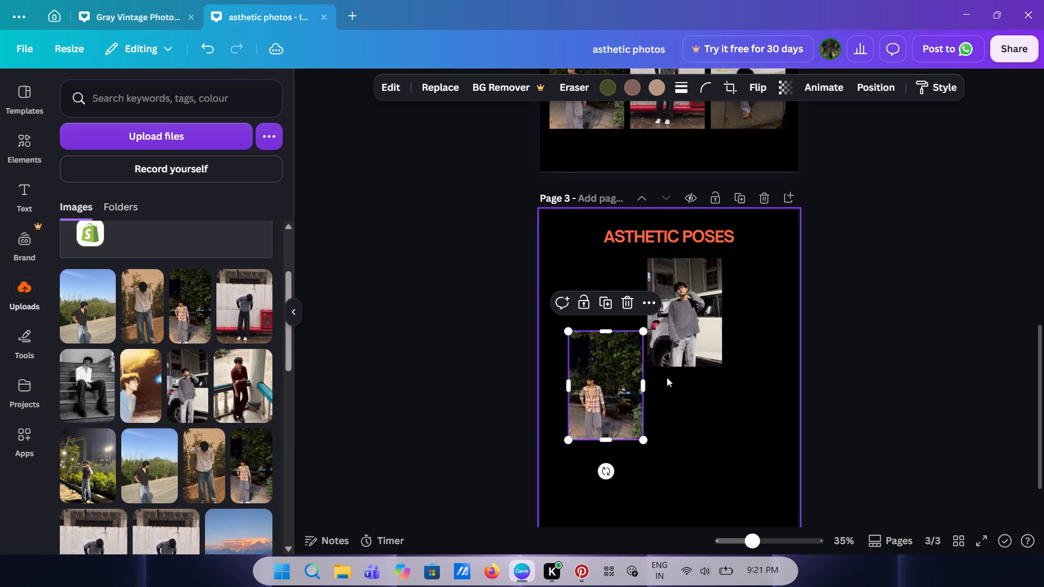
pyautogui.click(703, 324)
pyautogui.moveTo(663, 327); pyautogui.dragTo(573, 320)
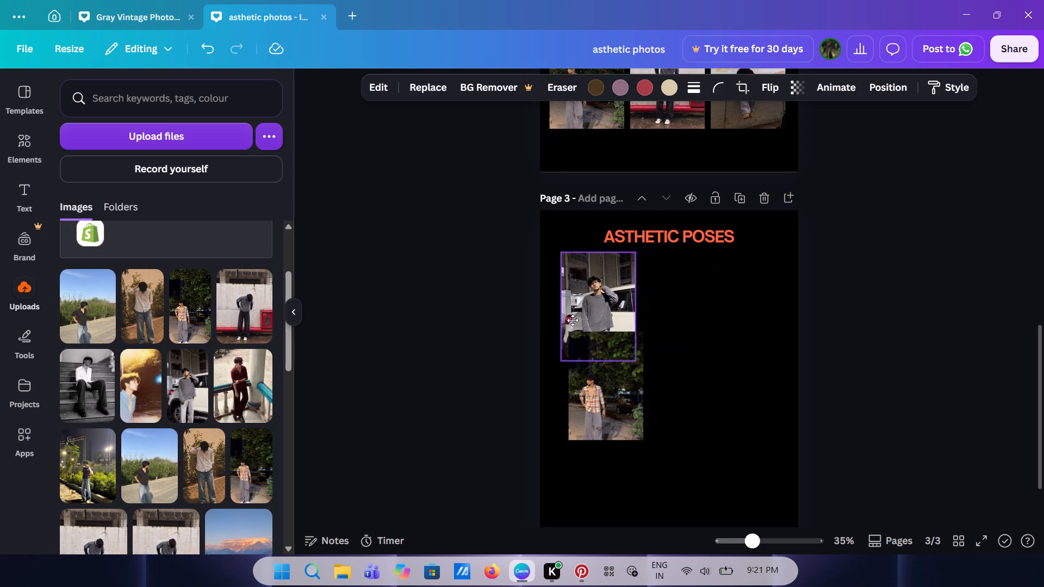
pyautogui.moveTo(573, 320); pyautogui.dragTo(572, 339)
# Delete the plaid-shirt photo copy from page 3.
pyautogui.scroll(-1, 672, 374)
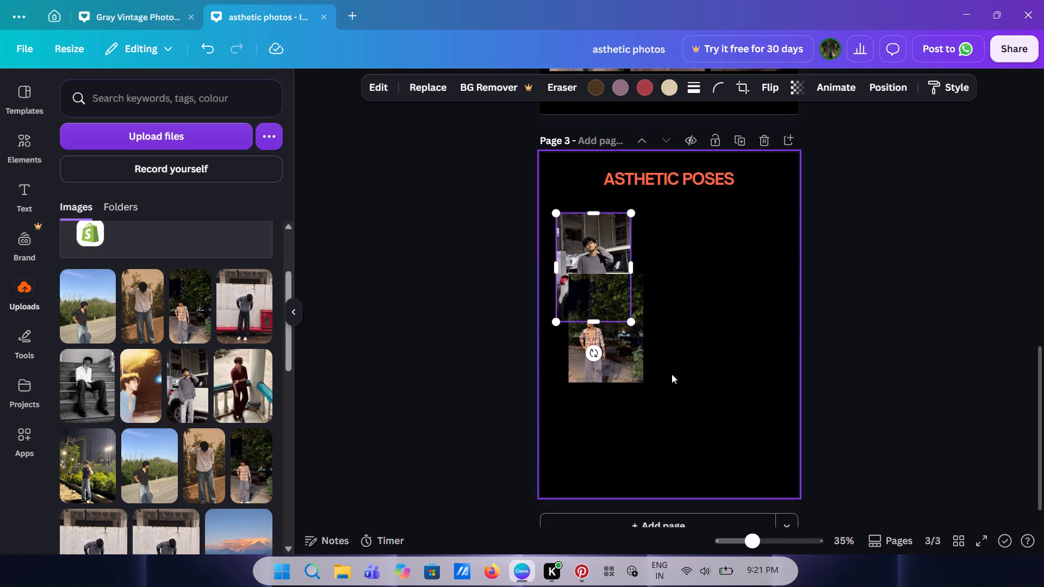
pyautogui.scroll(-1, 672, 374)
pyautogui.moveTo(622, 345); pyautogui.dragTo(669, 369)
pyautogui.press('BackSpace')
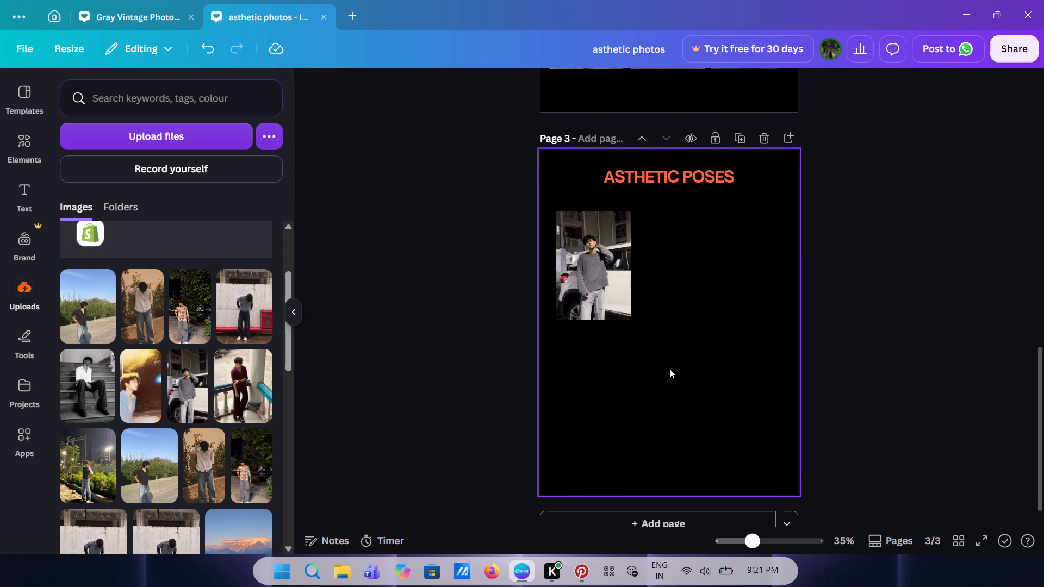
# Position the white-car photo just below the page 3 heading near the page's left edge, following the photo layout of page 2.
pyautogui.scroll(1, 660, 308)
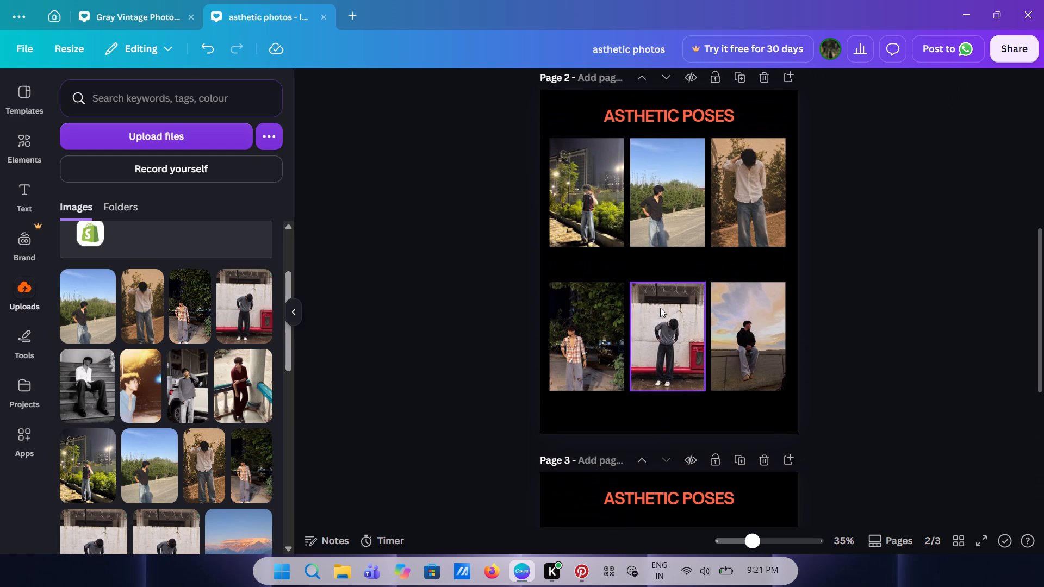
pyautogui.scroll(1, 660, 308)
pyautogui.moveTo(600, 355); pyautogui.dragTo(589, 336)
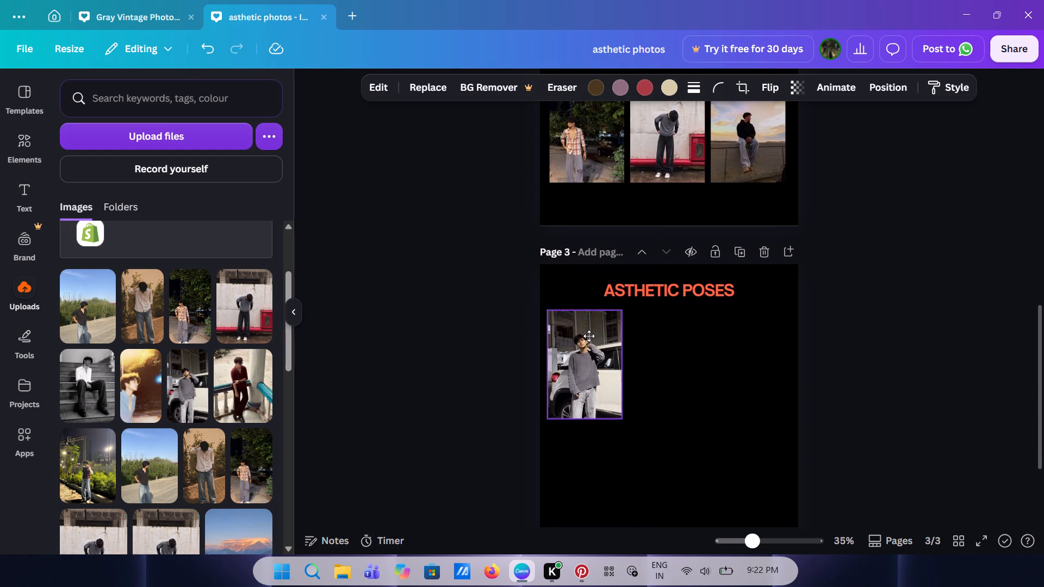
pyautogui.moveTo(589, 336); pyautogui.dragTo(591, 346)
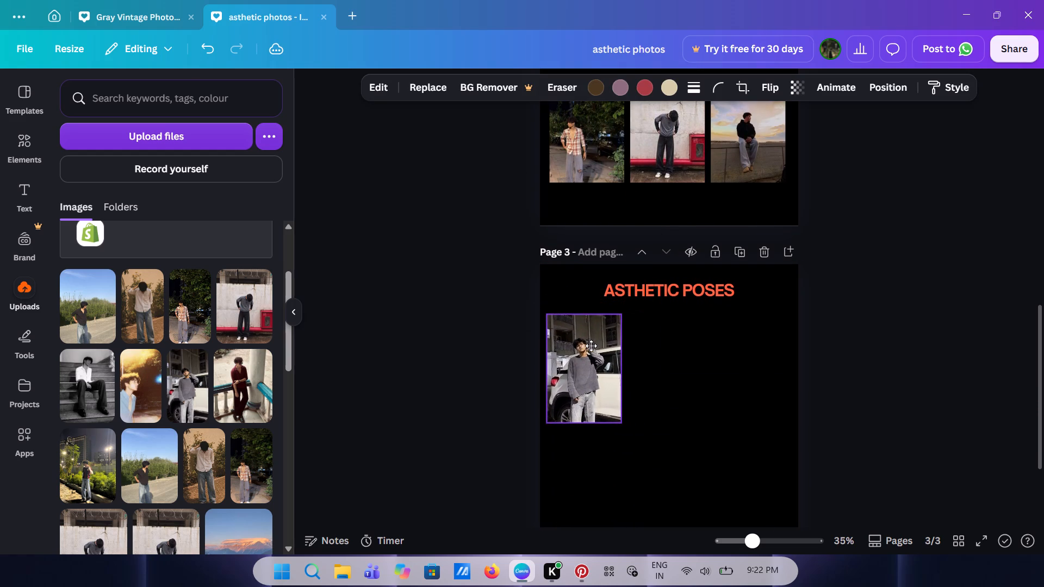
pyautogui.moveTo(591, 346); pyautogui.dragTo(598, 341)
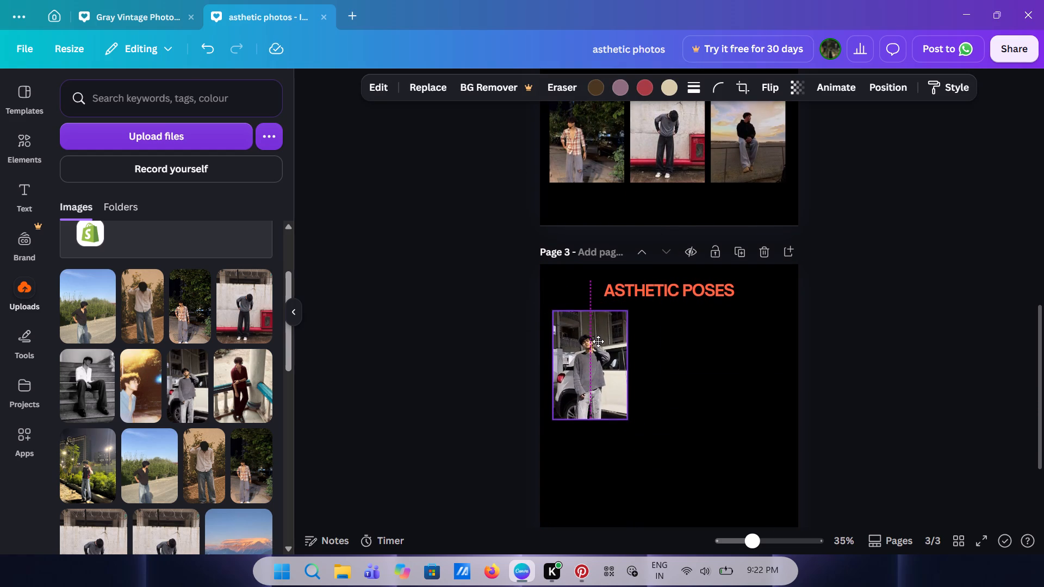
pyautogui.moveTo(598, 341); pyautogui.dragTo(596, 347)
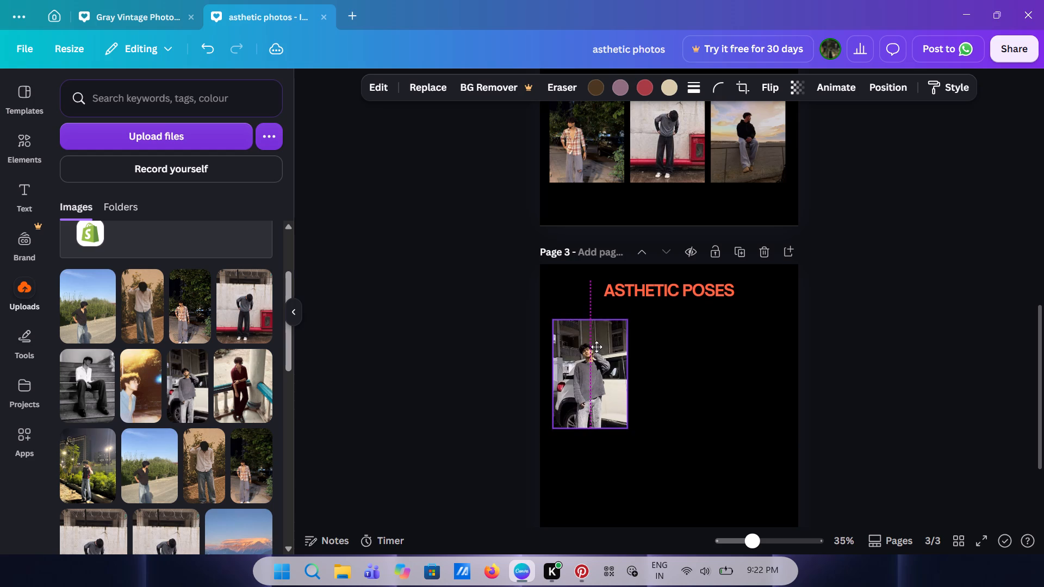
pyautogui.moveTo(596, 347); pyautogui.dragTo(595, 353)
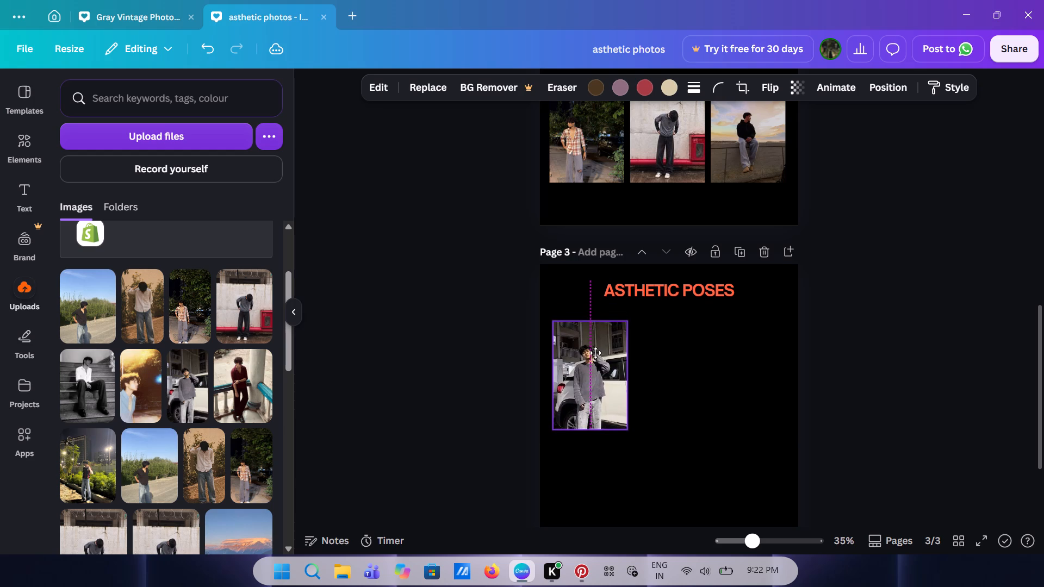
pyautogui.moveTo(595, 353); pyautogui.dragTo(588, 342)
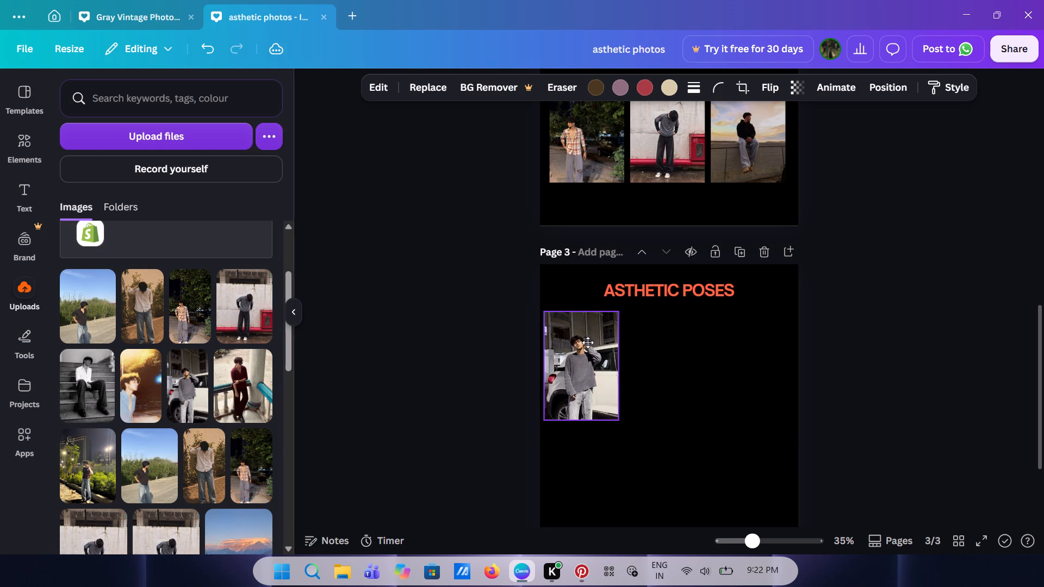
pyautogui.moveTo(588, 342); pyautogui.dragTo(596, 341)
pyautogui.click(596, 341)
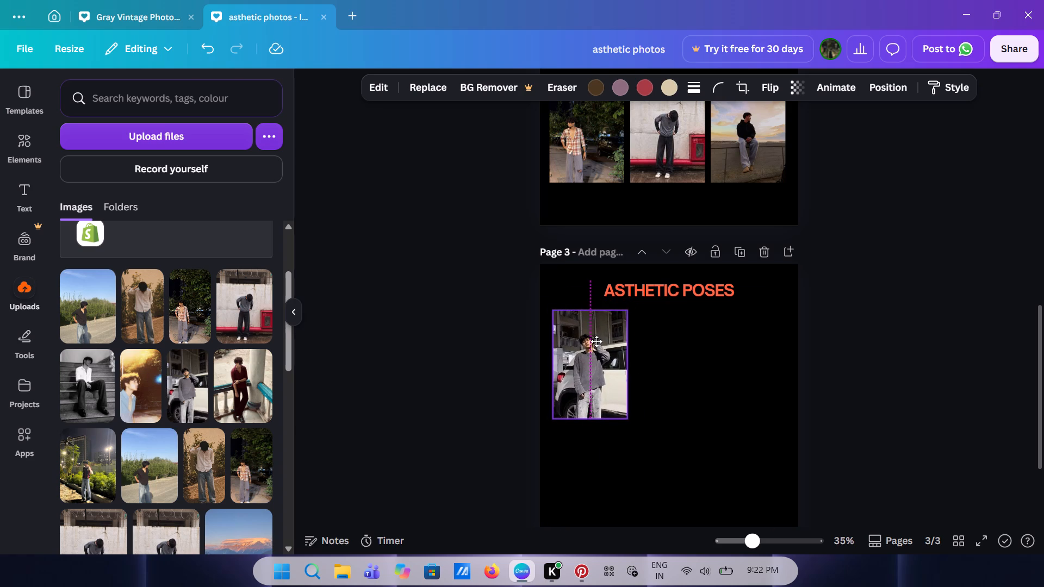
pyautogui.hscroll(1, 530, 315)
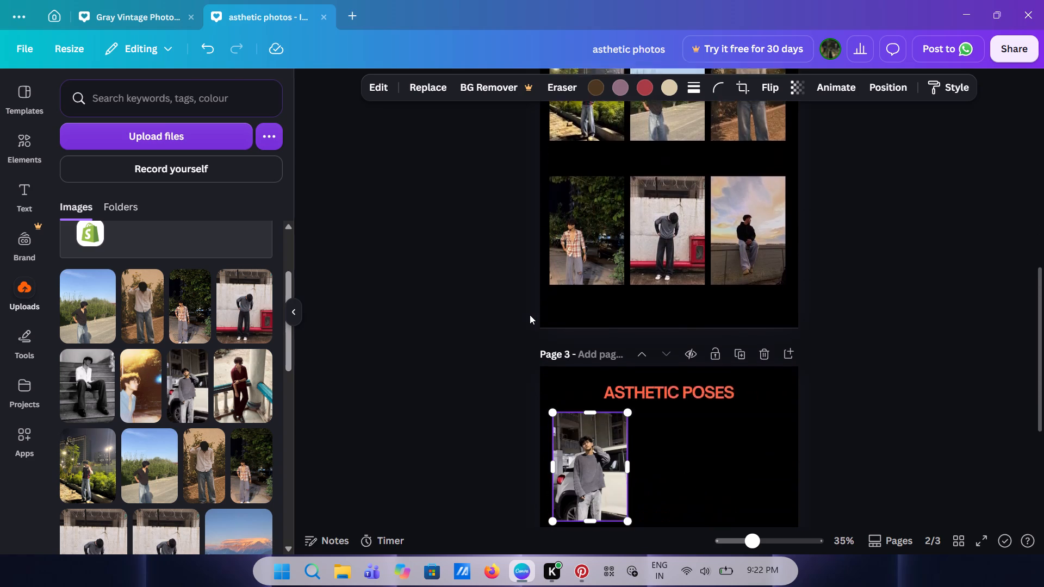
pyautogui.hscroll(1, 530, 315)
pyautogui.click(501, 345)
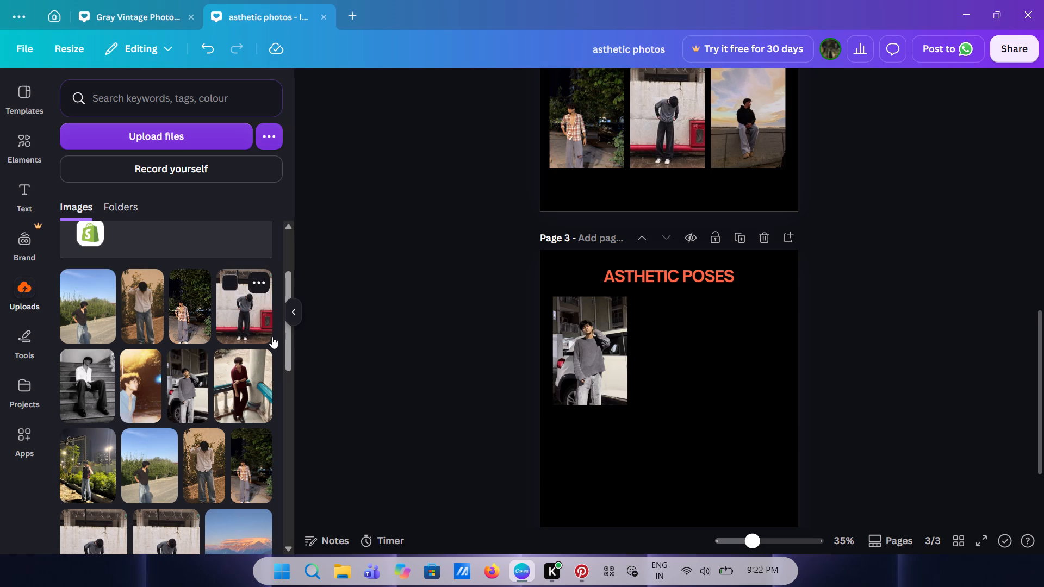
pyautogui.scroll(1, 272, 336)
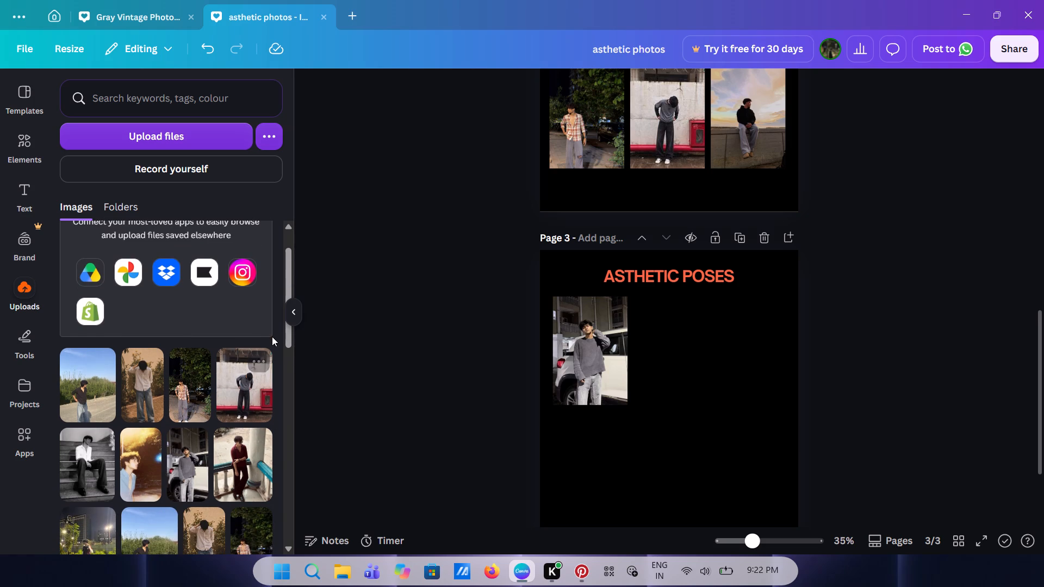
# Remove the already used photos download (21).jpg and download (23).jpg from the uploads folder.
pyautogui.scroll(-1, 165, 497)
pyautogui.scroll(1, 421, 349)
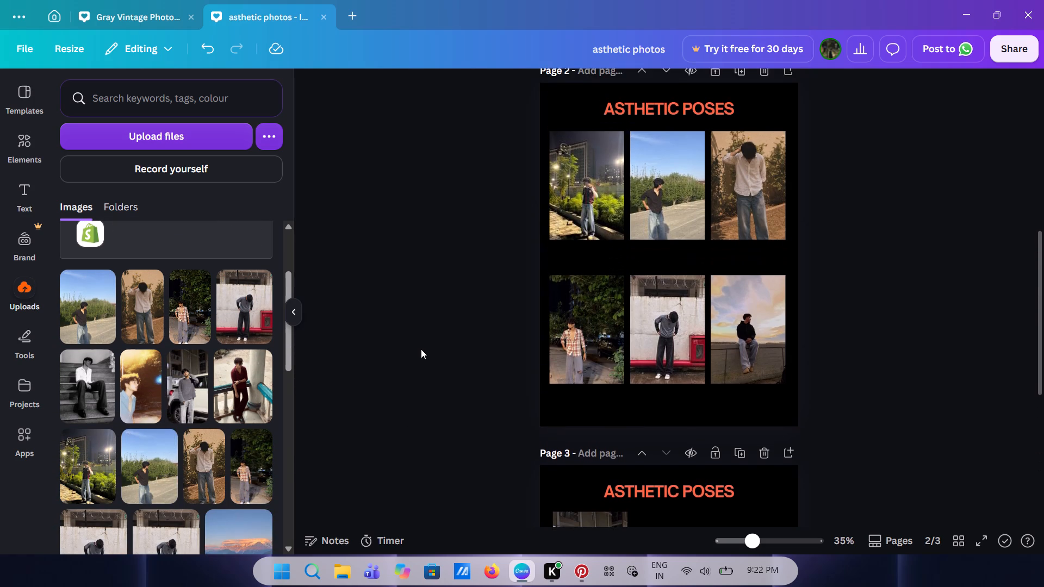
pyautogui.scroll(1, 421, 349)
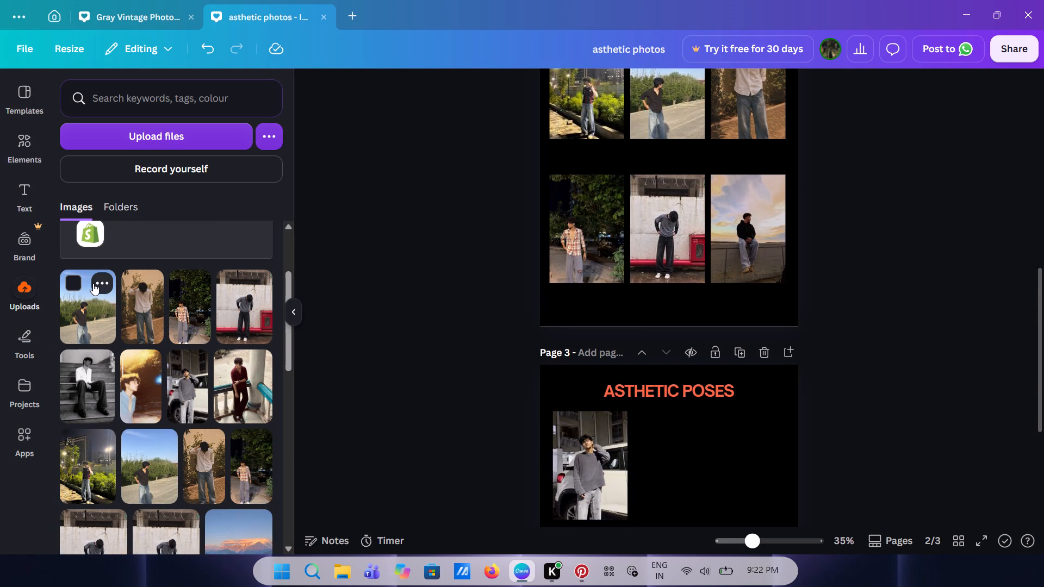
pyautogui.click(93, 283)
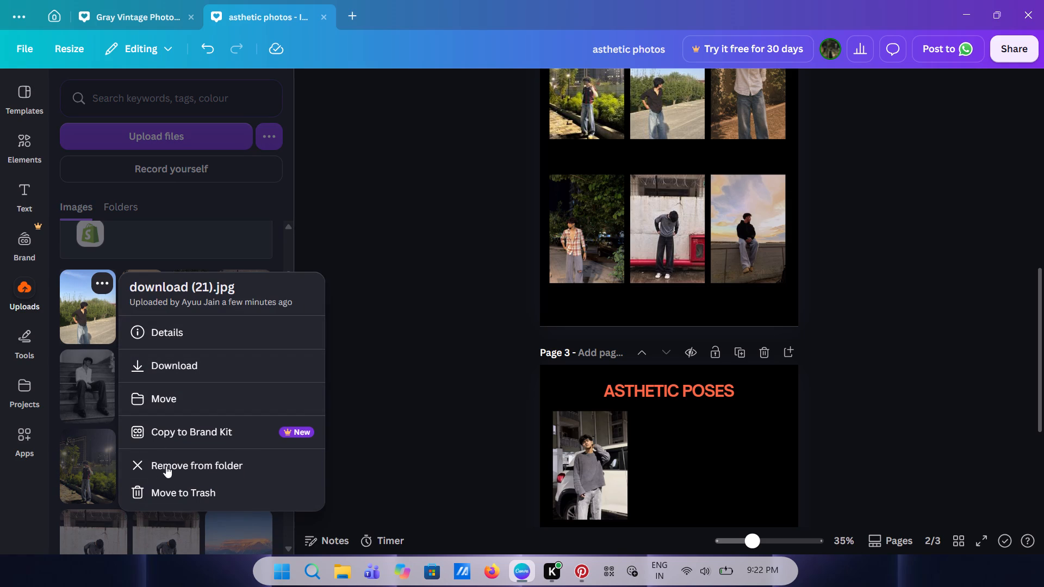
pyautogui.click(200, 463)
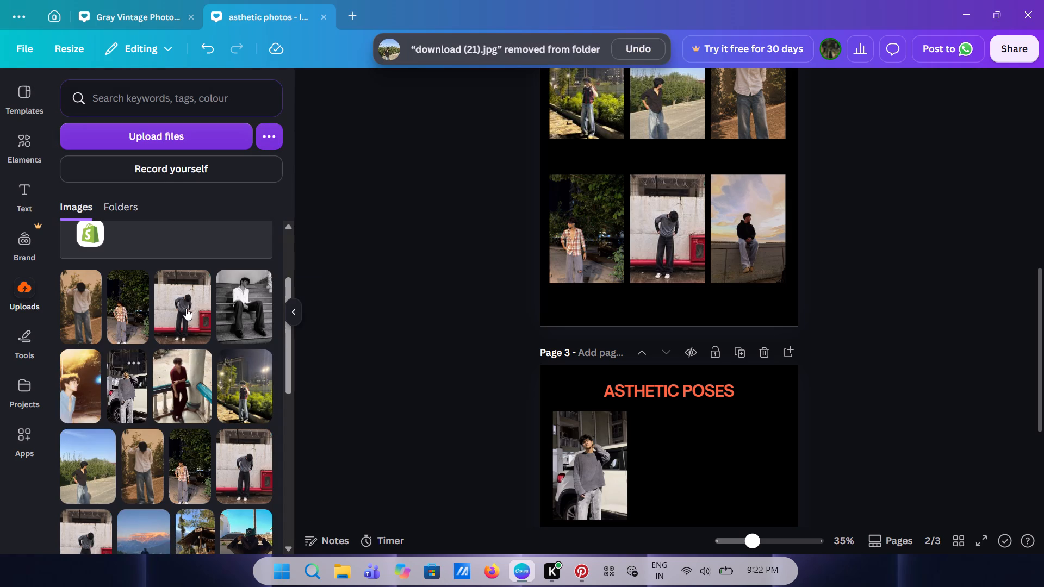
pyautogui.click(195, 291)
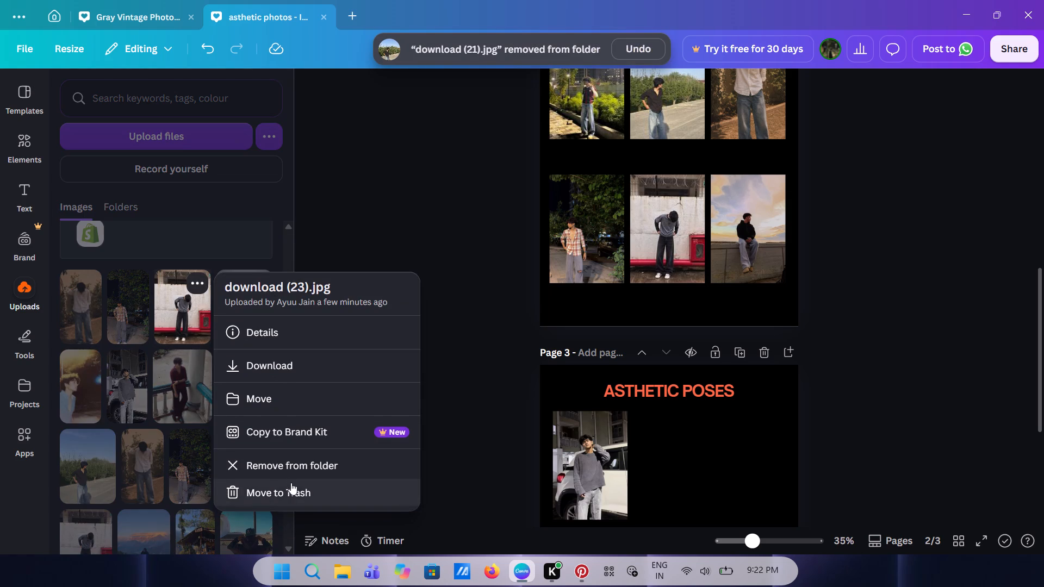
pyautogui.click(295, 469)
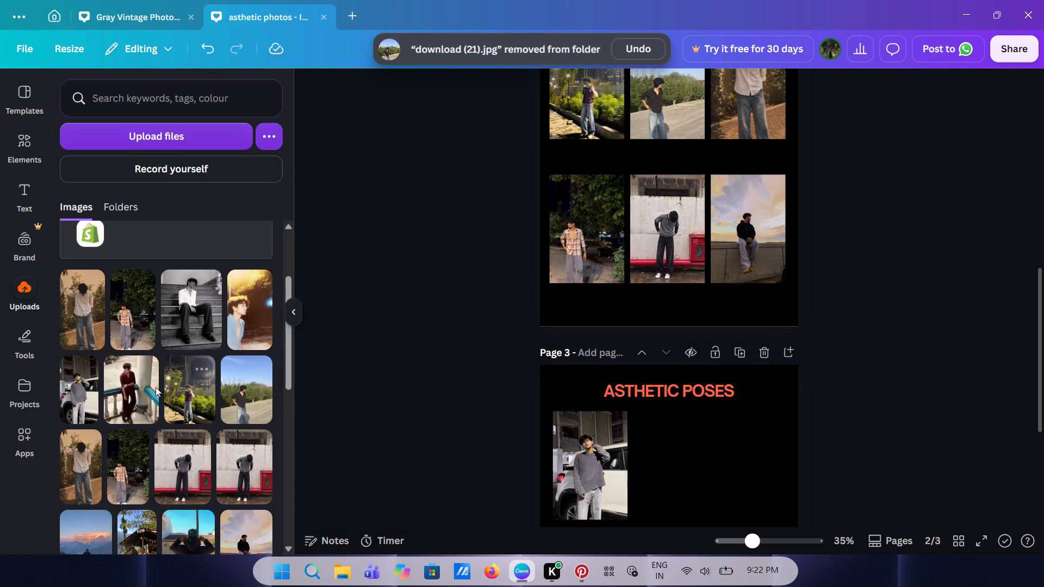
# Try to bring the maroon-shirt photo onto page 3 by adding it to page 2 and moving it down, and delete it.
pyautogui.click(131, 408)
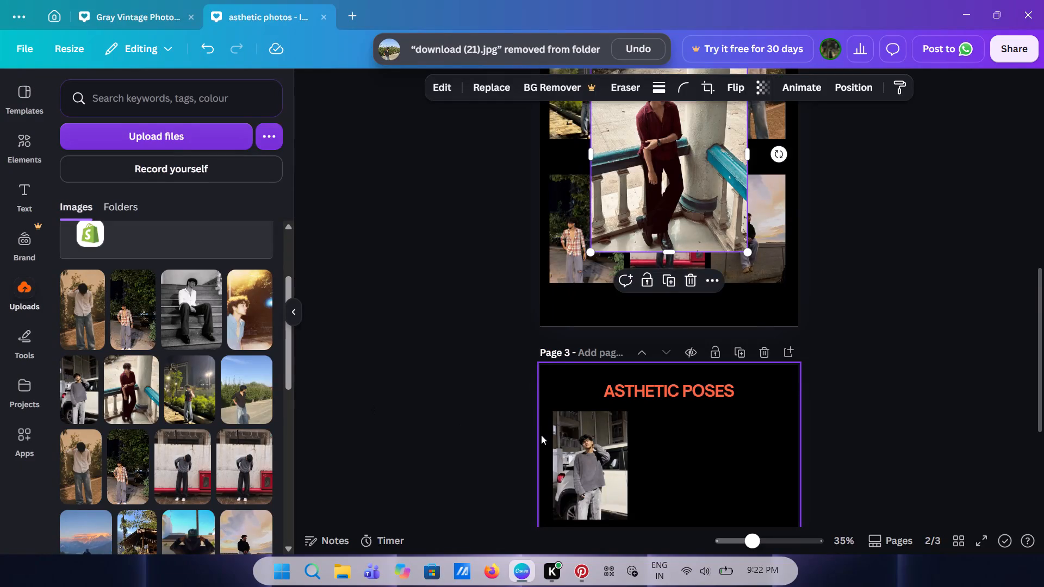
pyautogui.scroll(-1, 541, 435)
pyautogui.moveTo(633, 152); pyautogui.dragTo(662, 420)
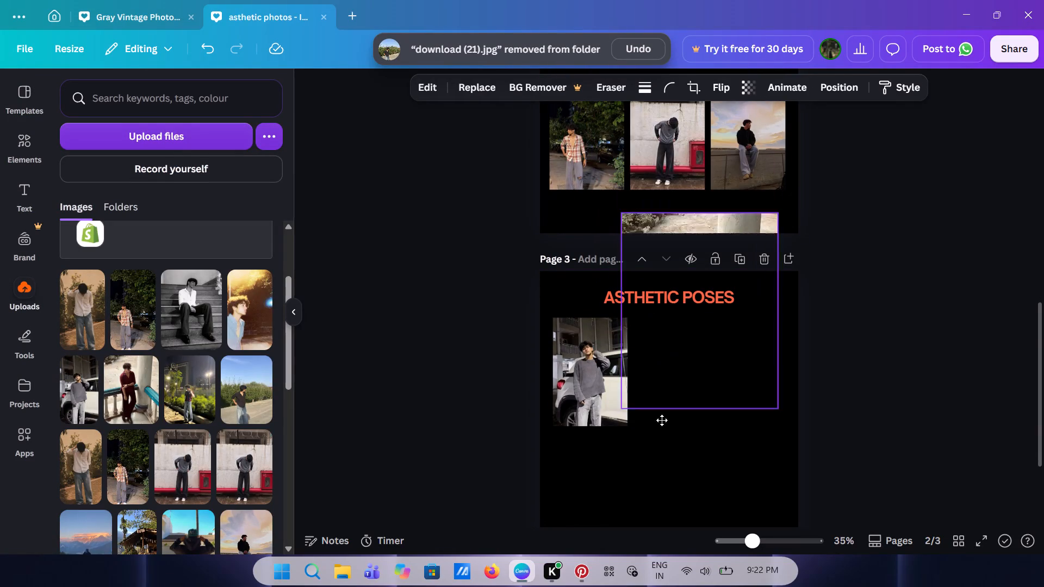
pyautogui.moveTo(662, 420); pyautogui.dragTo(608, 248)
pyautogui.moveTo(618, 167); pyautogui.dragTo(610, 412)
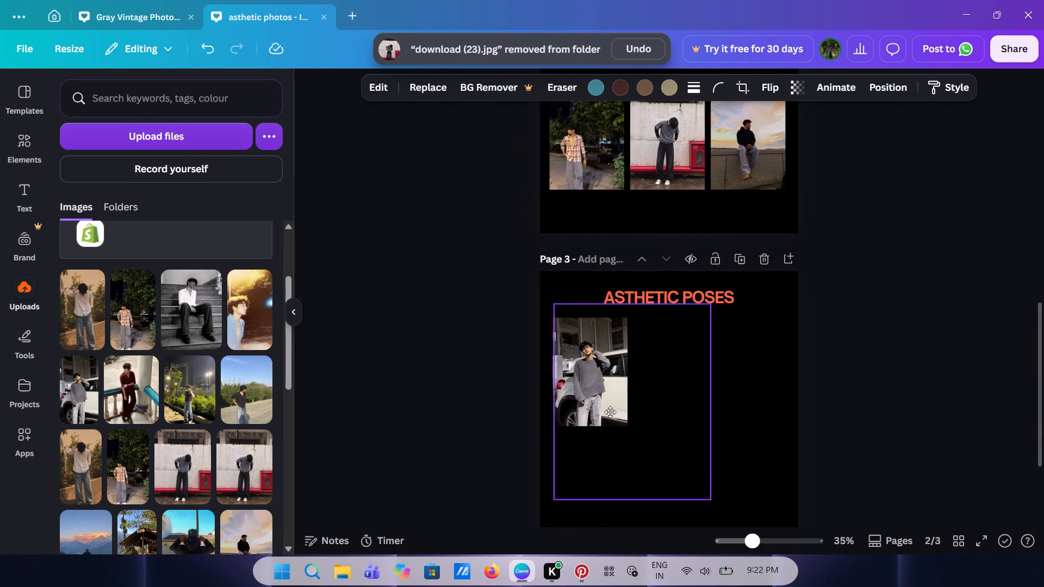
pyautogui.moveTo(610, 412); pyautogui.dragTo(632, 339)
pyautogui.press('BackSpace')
# Add the maroon-shirt photo to page 3 and resize it over the white-car photo to match that photo's width and height.
pyautogui.scroll(-2, 632, 339)
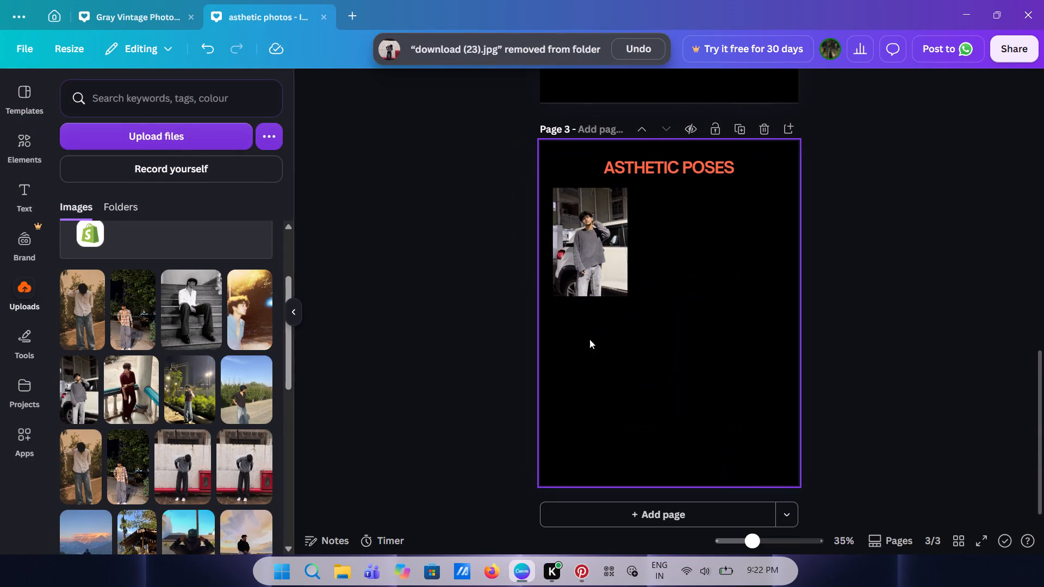
pyautogui.click(136, 387)
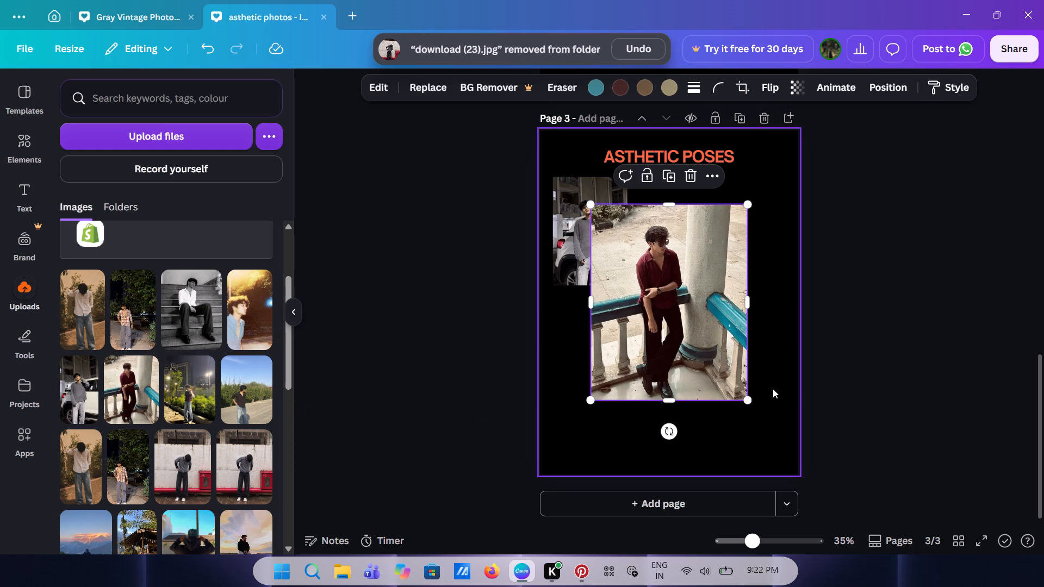
pyautogui.moveTo(747, 401); pyautogui.dragTo(714, 349)
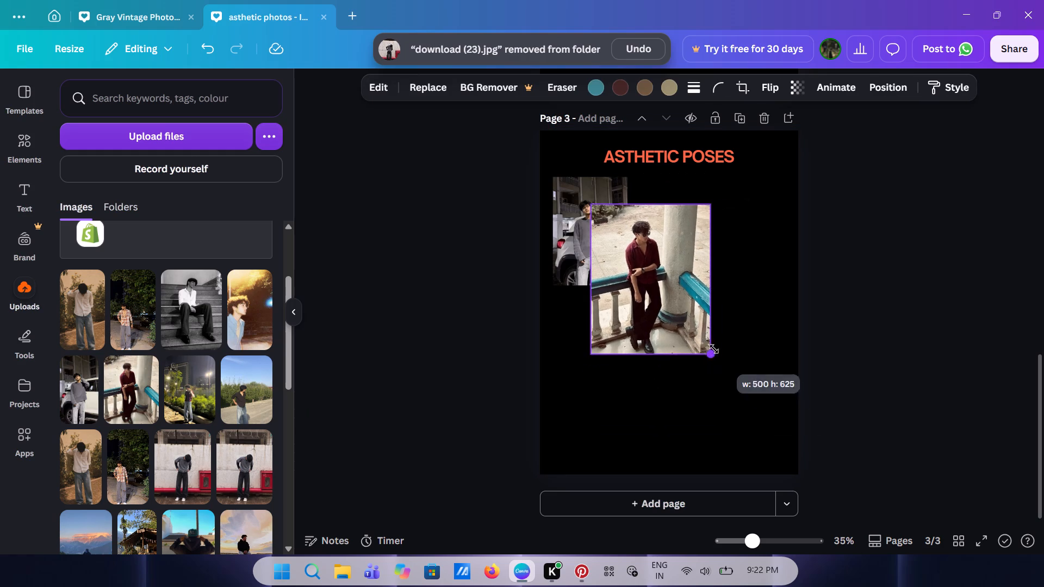
pyautogui.moveTo(714, 349); pyautogui.dragTo(642, 323)
pyautogui.moveTo(627, 246); pyautogui.dragTo(592, 219)
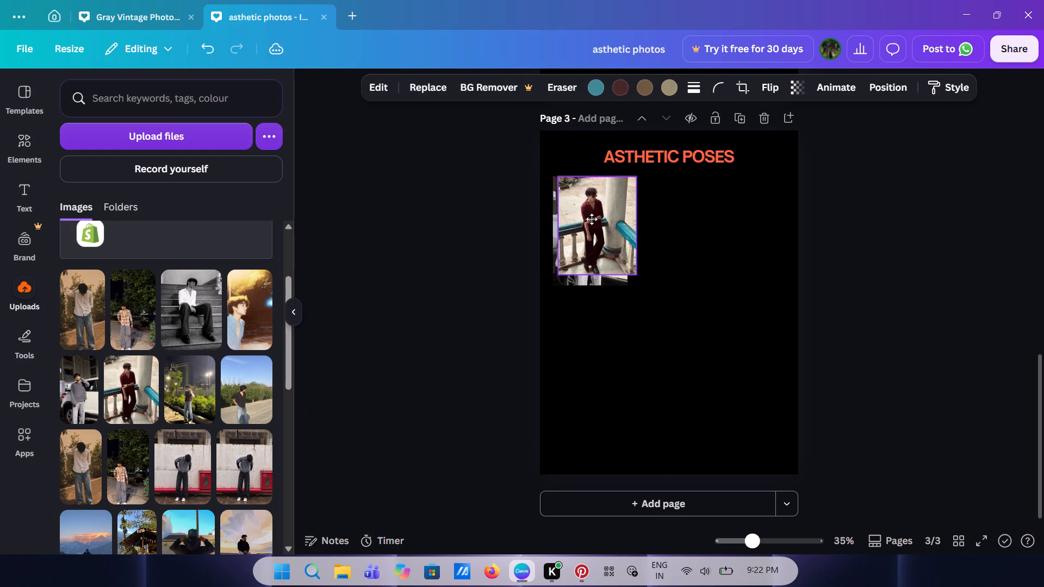
pyautogui.moveTo(592, 219); pyautogui.dragTo(589, 218)
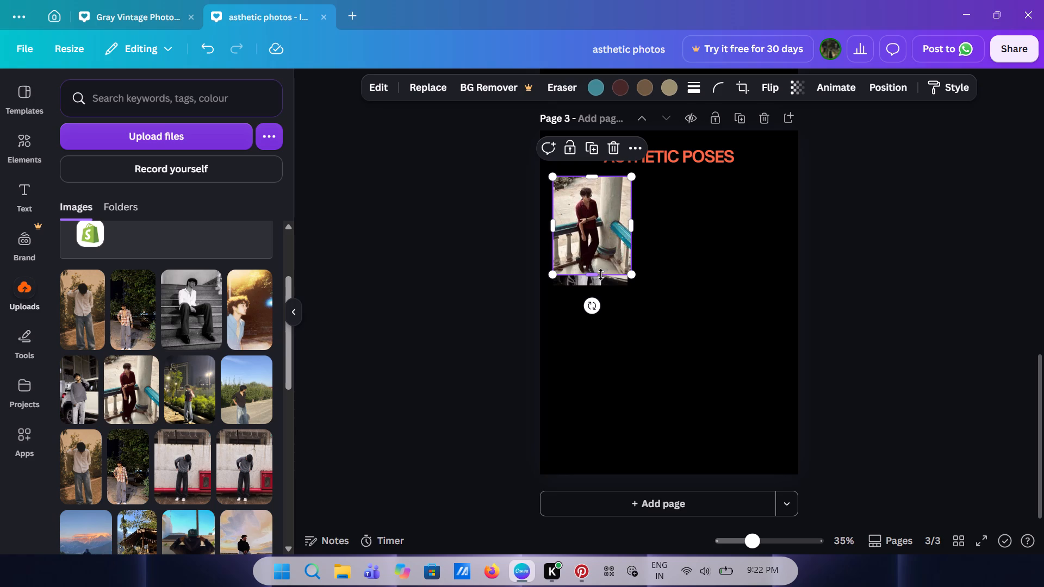
pyautogui.moveTo(592, 273); pyautogui.dragTo(588, 283)
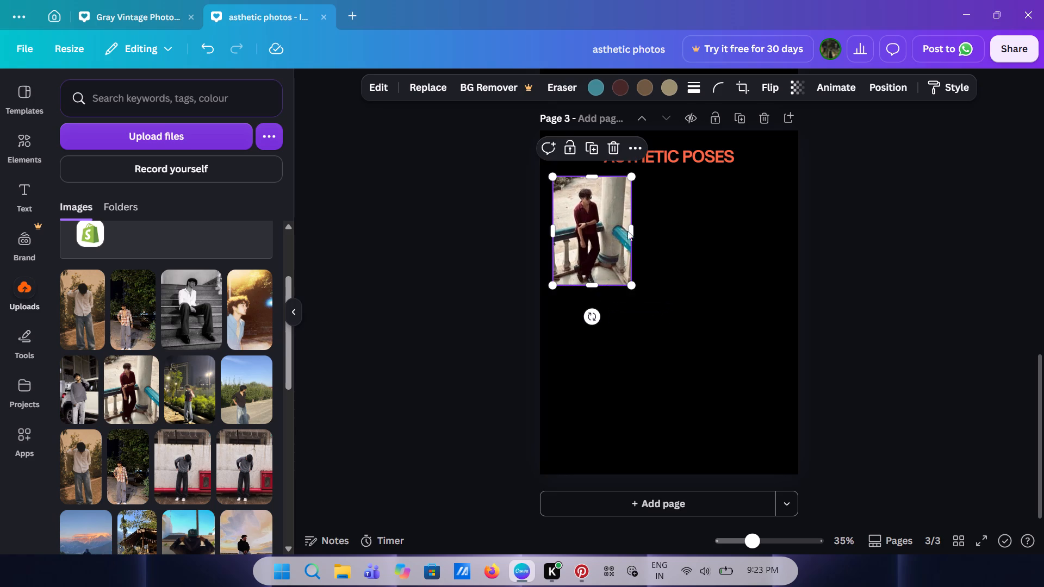
pyautogui.click(632, 229)
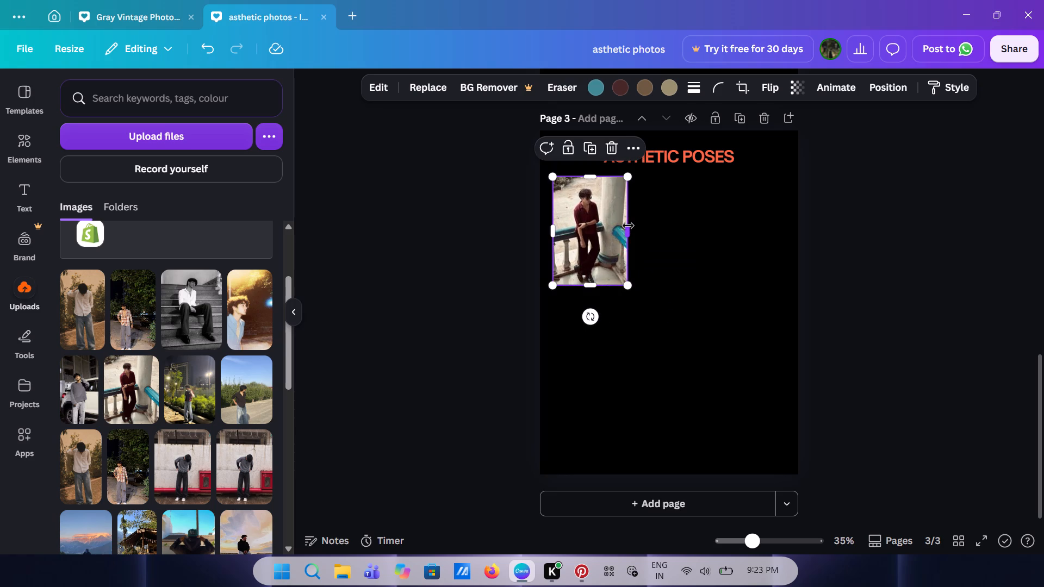
# Move the maroon-shirt photo beside the white-car photo on page 3, aligned with it and separated by a small gap.
pyautogui.moveTo(596, 238); pyautogui.dragTo(684, 239)
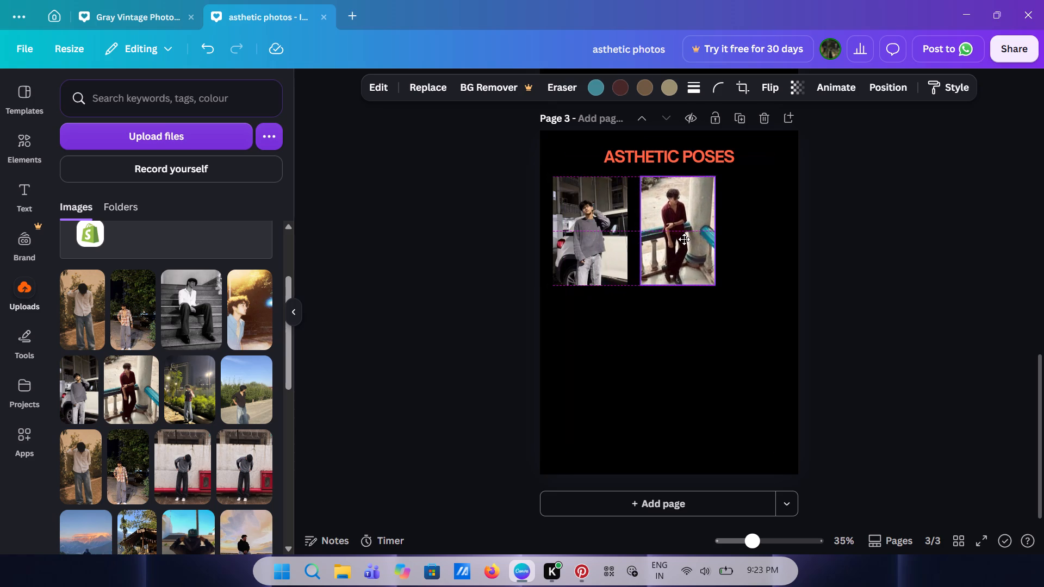
pyautogui.moveTo(684, 239); pyautogui.dragTo(683, 239)
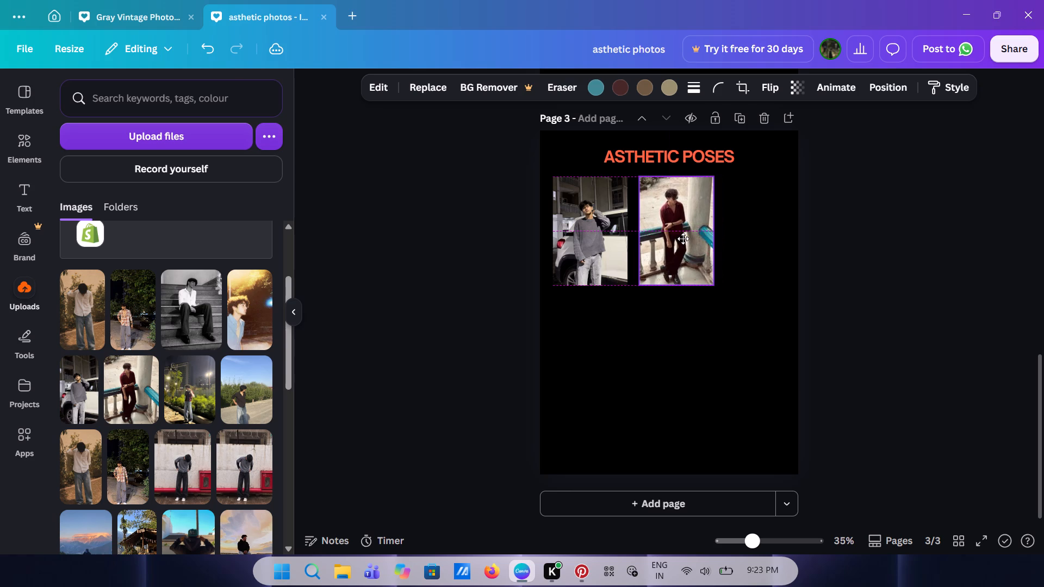
pyautogui.moveTo(683, 239); pyautogui.dragTo(685, 239)
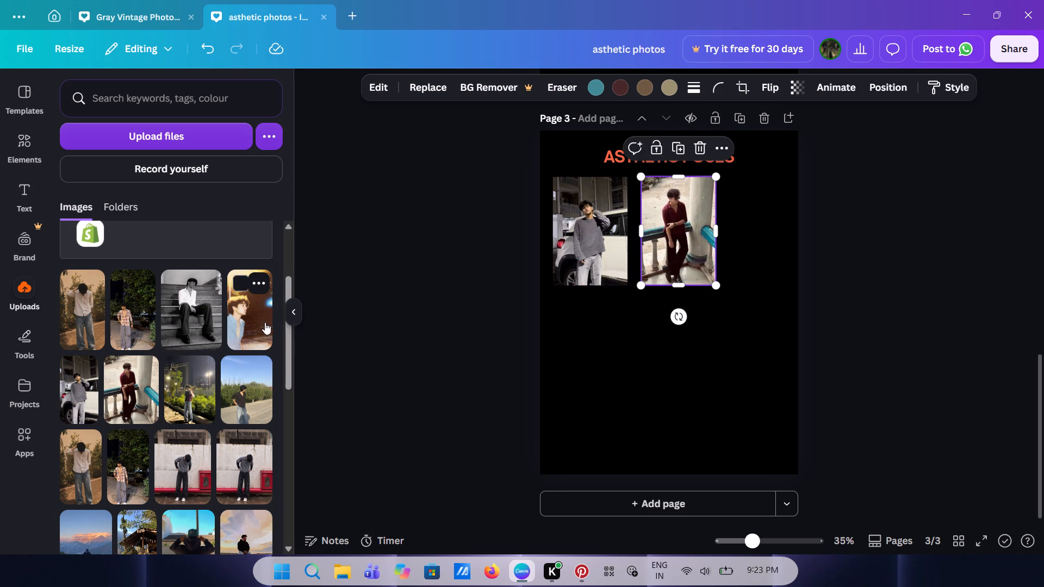
# Add the sunlit side-profile photo of the boy in a blue shirt to page 3.
pyautogui.click(265, 322)
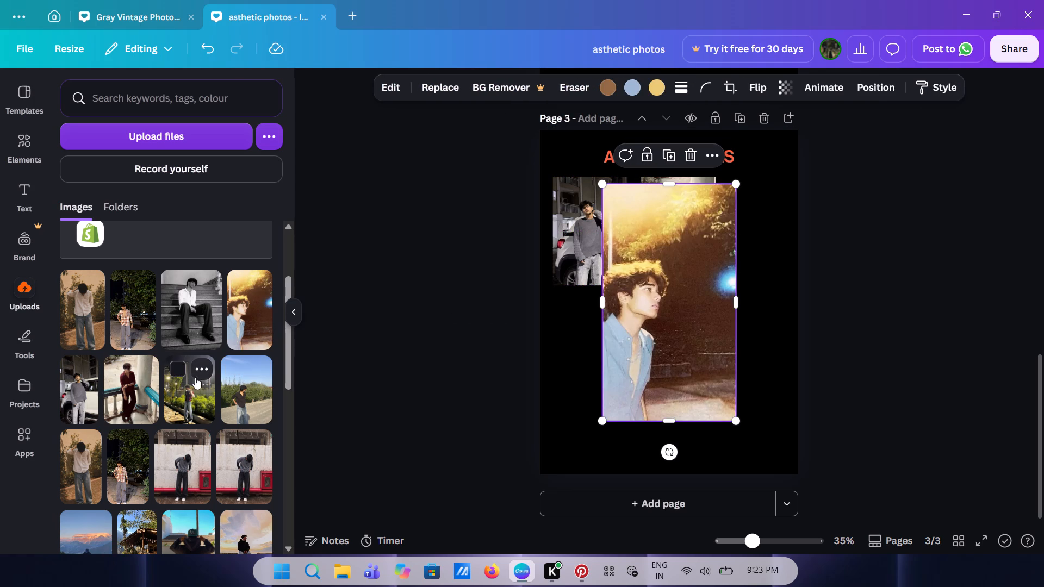
# Remove BARCA.jpg, the older download (21).jpg, (20).jpg and (23).jpg, and the newer download (22).jpg from the uploads folder.
pyautogui.click(204, 367)
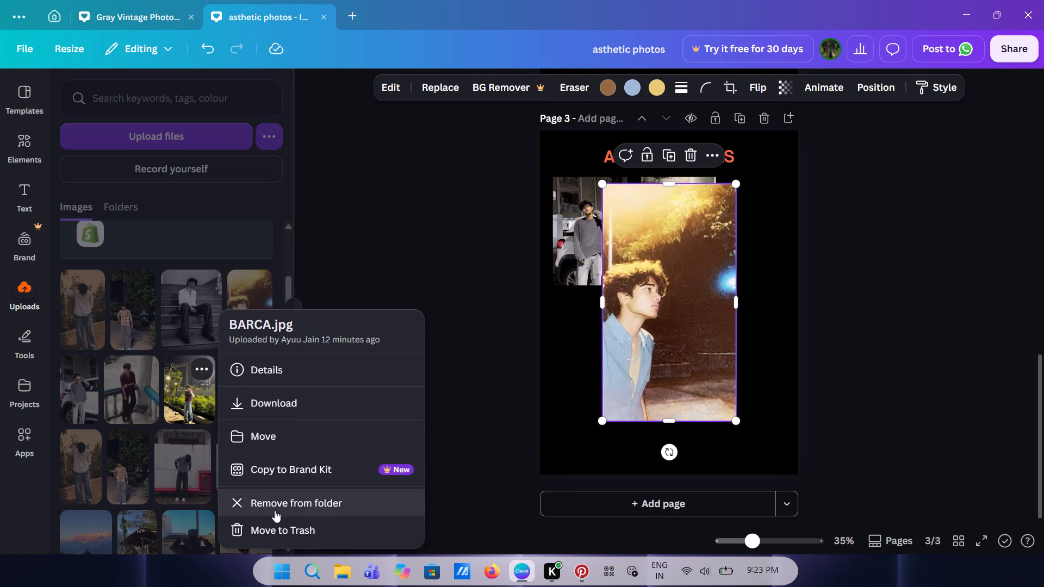
pyautogui.click(275, 510)
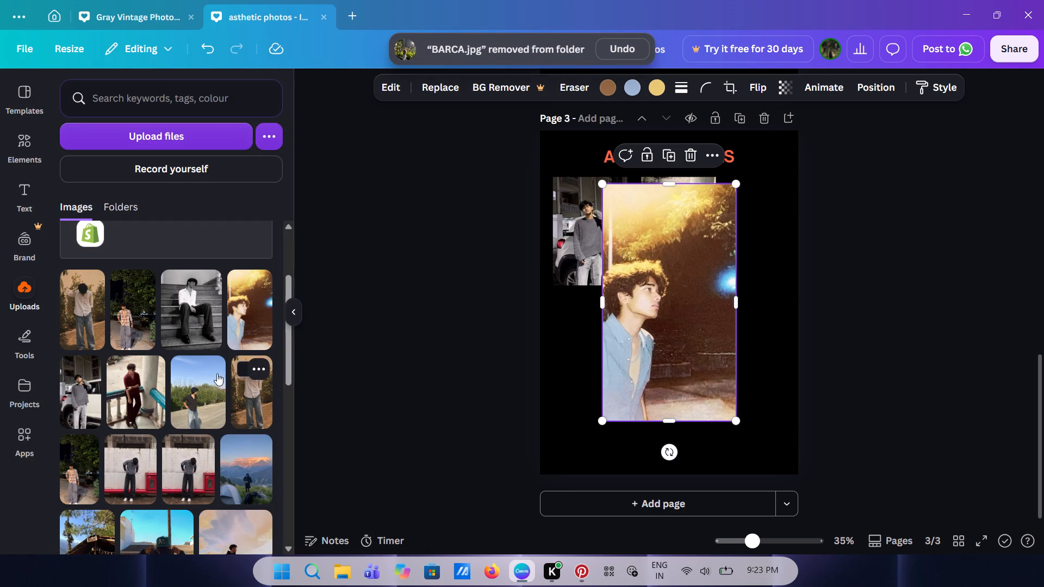
pyautogui.click(214, 374)
pyautogui.click(270, 494)
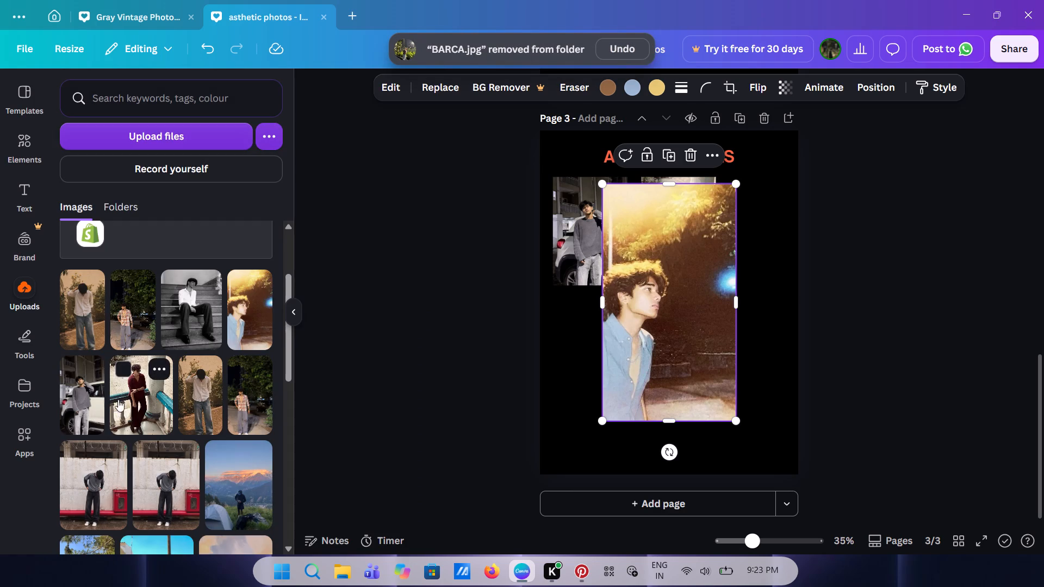
pyautogui.click(212, 366)
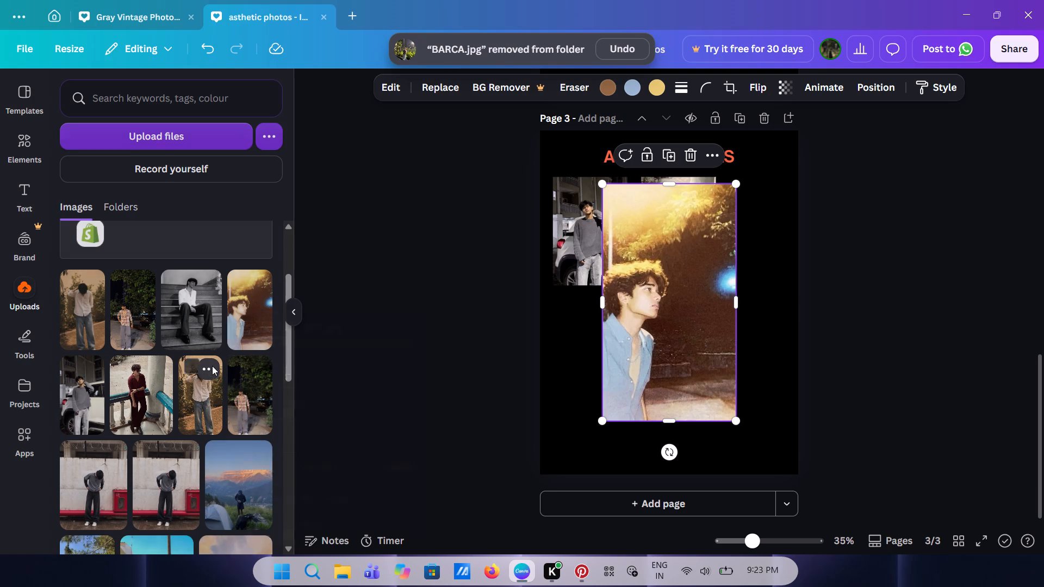
pyautogui.click(263, 497)
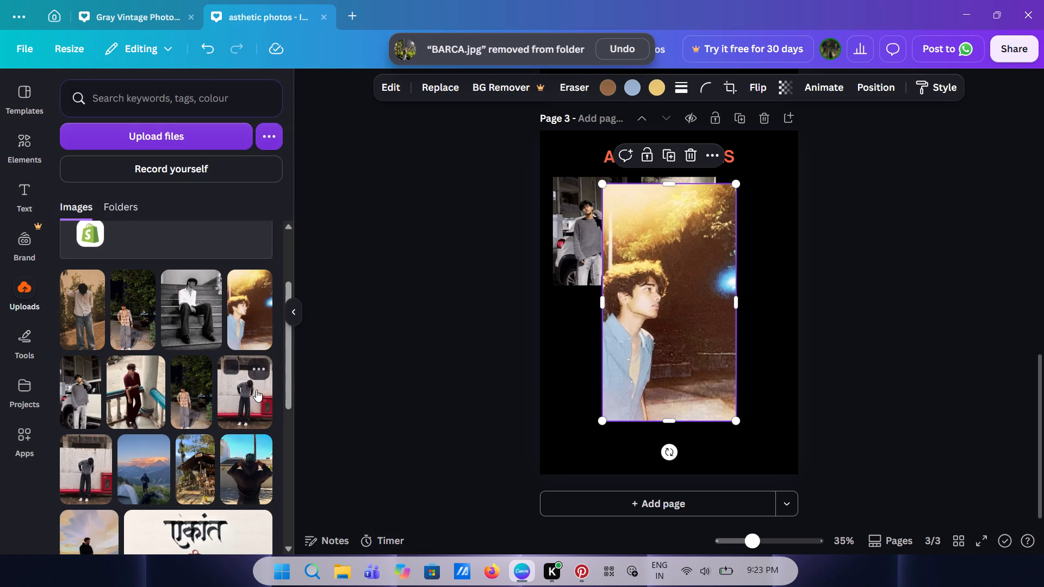
pyautogui.click(254, 371)
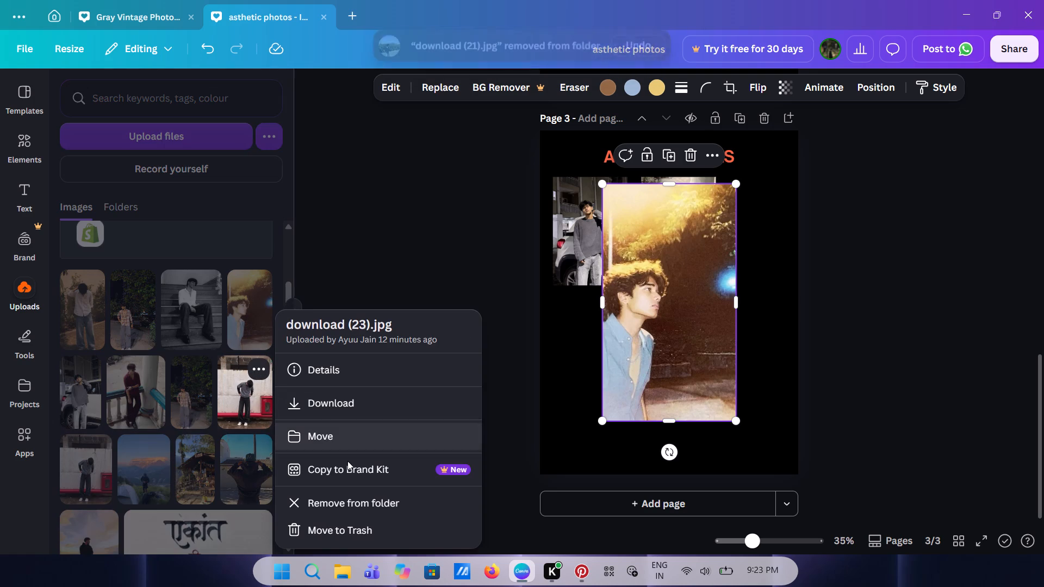
pyautogui.click(340, 502)
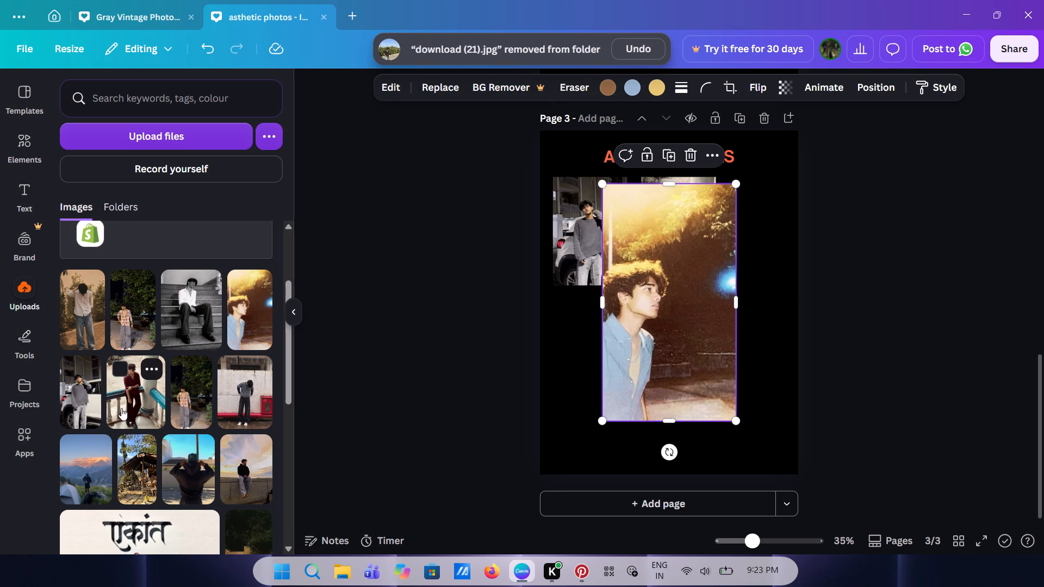
pyautogui.scroll(-1, 121, 408)
pyautogui.scroll(1, 86, 411)
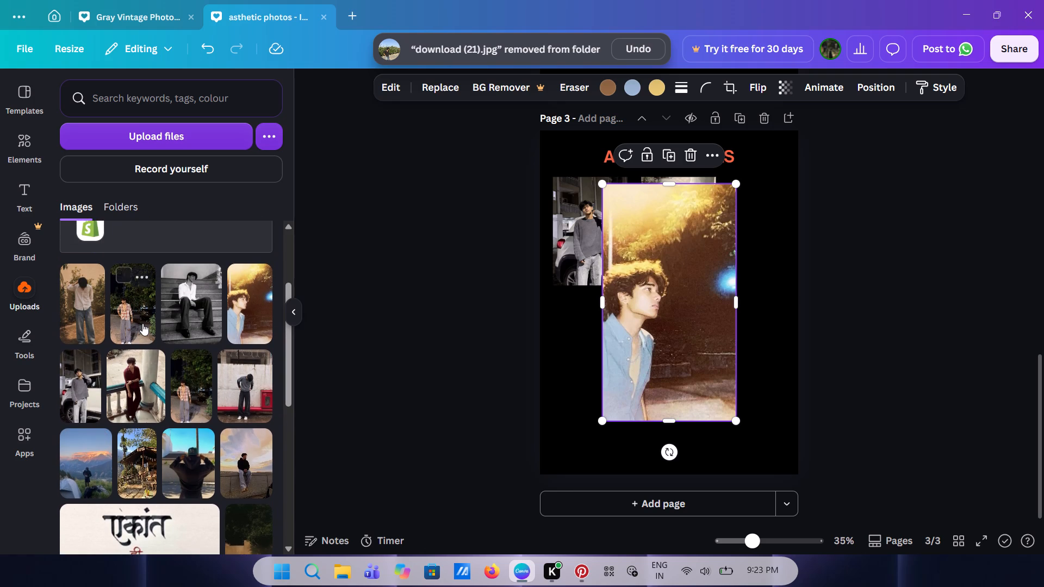
pyautogui.scroll(2, 142, 323)
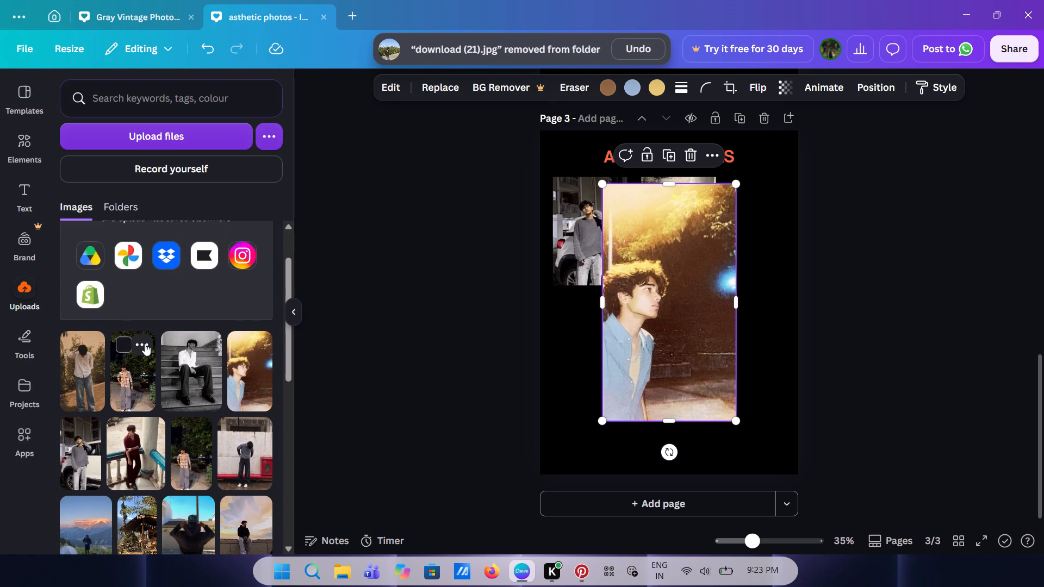
pyautogui.click(145, 344)
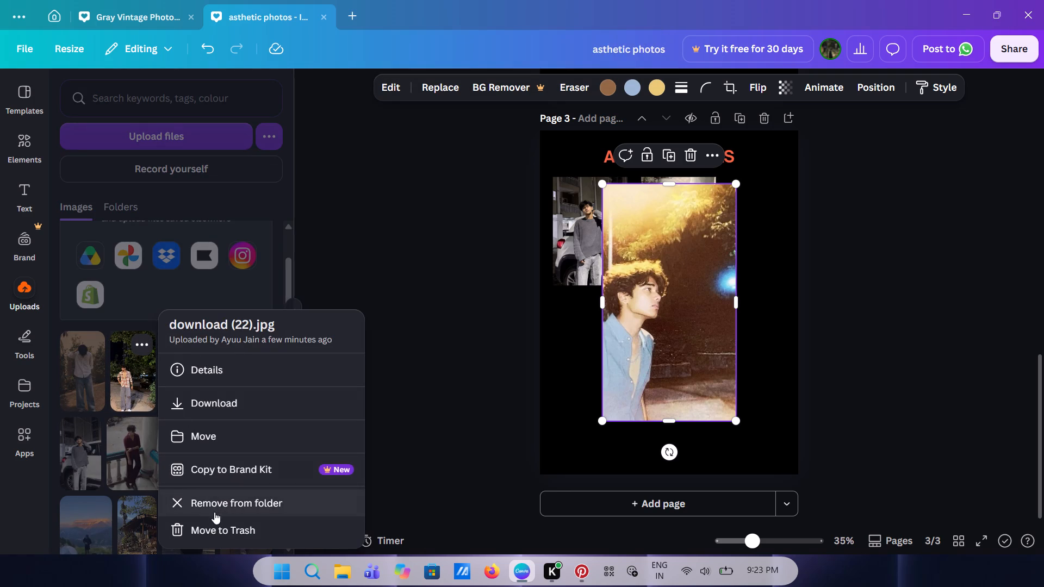
pyautogui.click(216, 505)
# Resize the sunlit side-profile photo over the maroon-shirt photo to match that photo's size, about 312 wide by 457 high.
pyautogui.scroll(2, 276, 391)
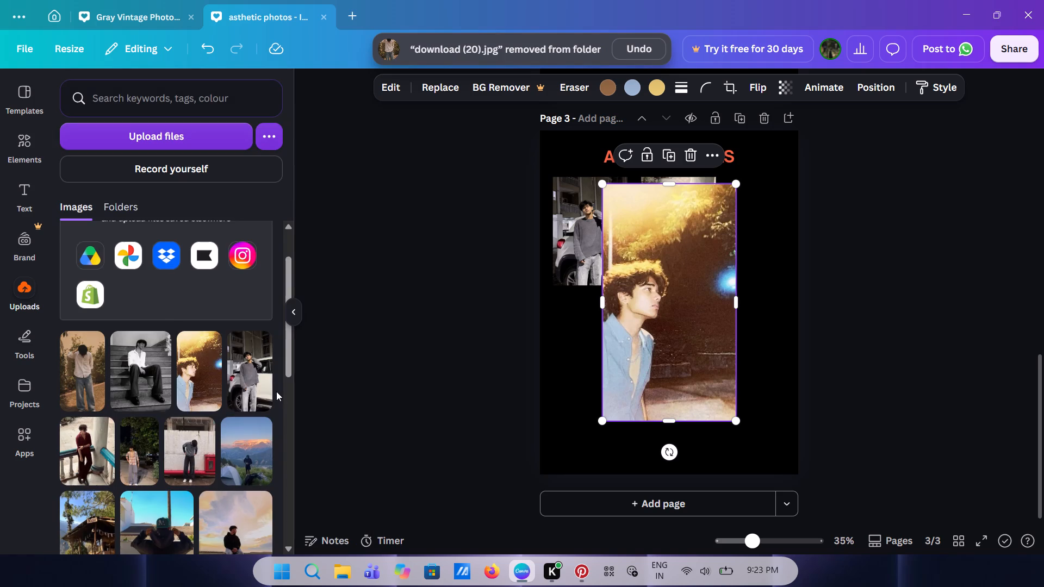
pyautogui.scroll(2, 276, 391)
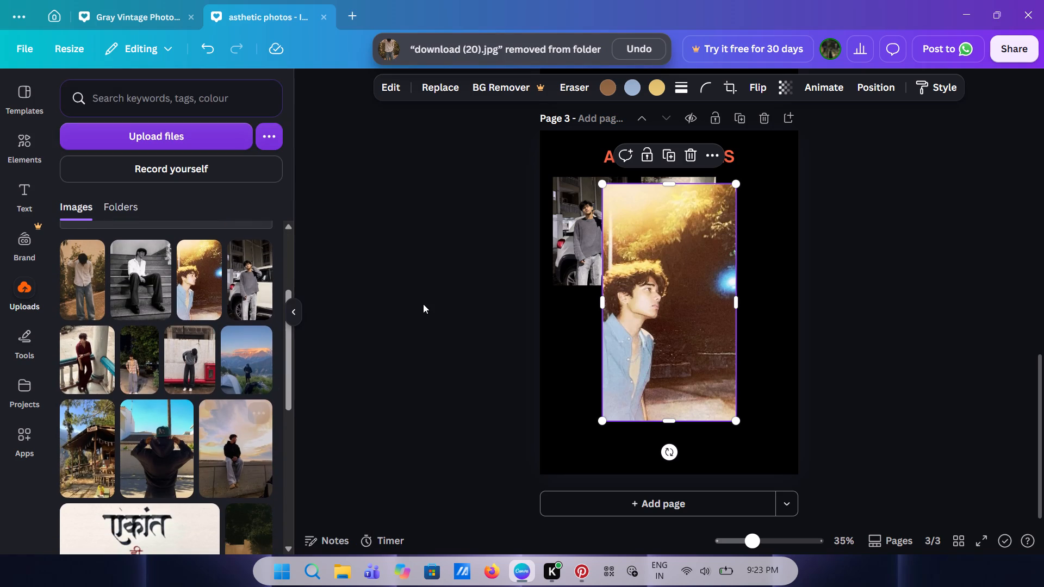
pyautogui.hscroll(1, 423, 304)
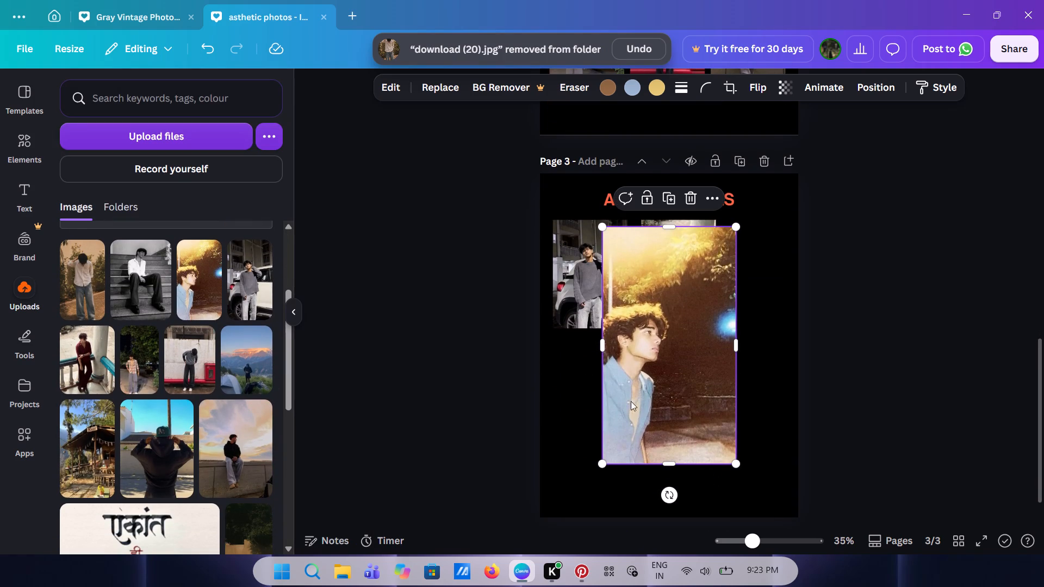
pyautogui.moveTo(733, 462); pyautogui.dragTo(727, 459)
pyautogui.moveTo(727, 459); pyautogui.dragTo(631, 352)
pyautogui.moveTo(620, 291); pyautogui.dragTo(678, 280)
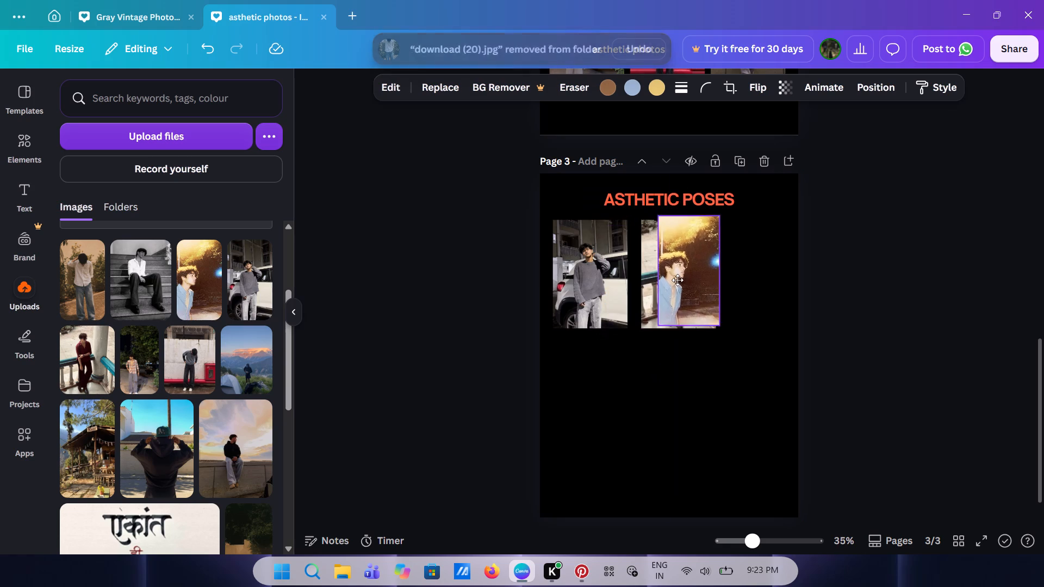
pyautogui.moveTo(678, 280); pyautogui.dragTo(660, 279)
pyautogui.moveTo(700, 271); pyautogui.dragTo(709, 272)
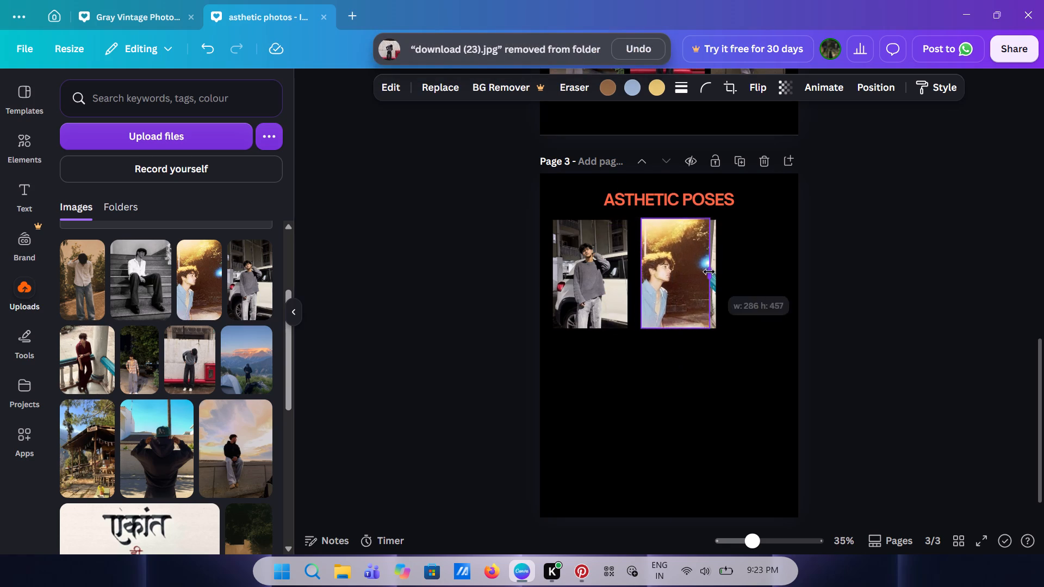
pyautogui.moveTo(709, 272); pyautogui.dragTo(713, 272)
# Place the side-profile photo third in page 3's top row and adjust the maroon-shirt photo so the three align with equal gaps of 28.
pyautogui.moveTo(677, 287); pyautogui.dragTo(762, 288)
pyautogui.click(667, 291)
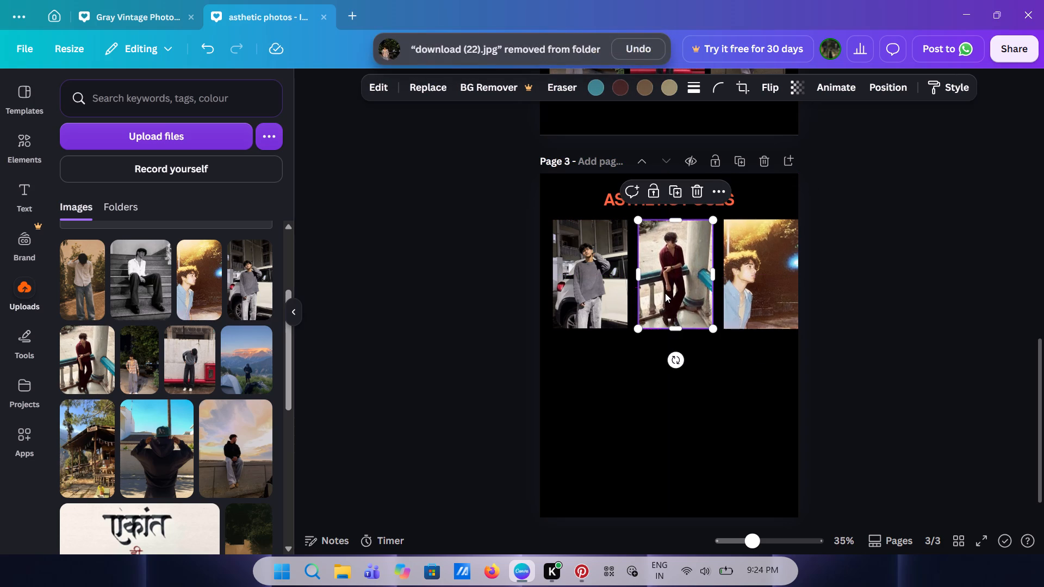
pyautogui.click(743, 286)
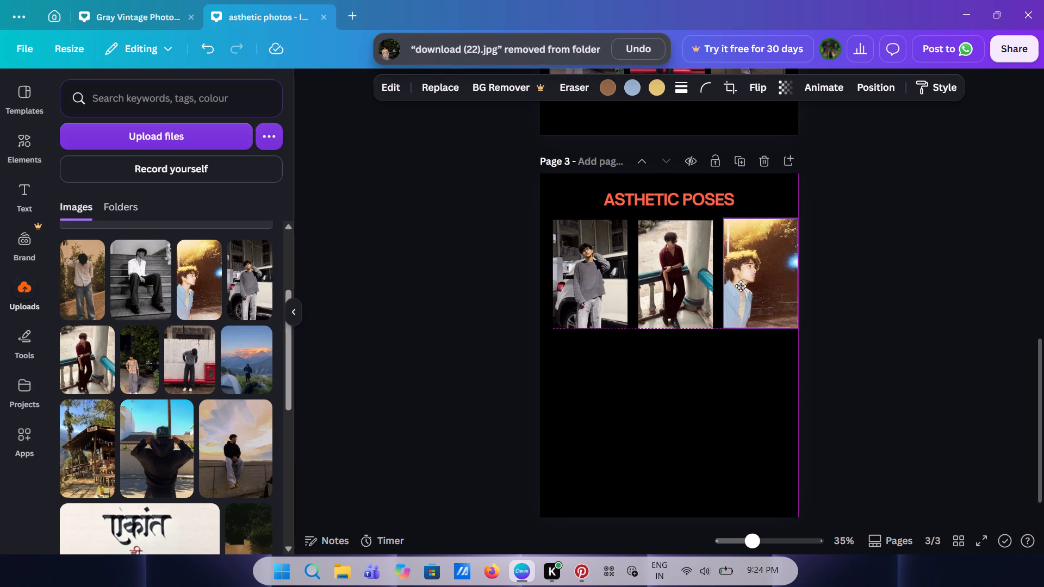
pyautogui.hscroll(1, 564, 261)
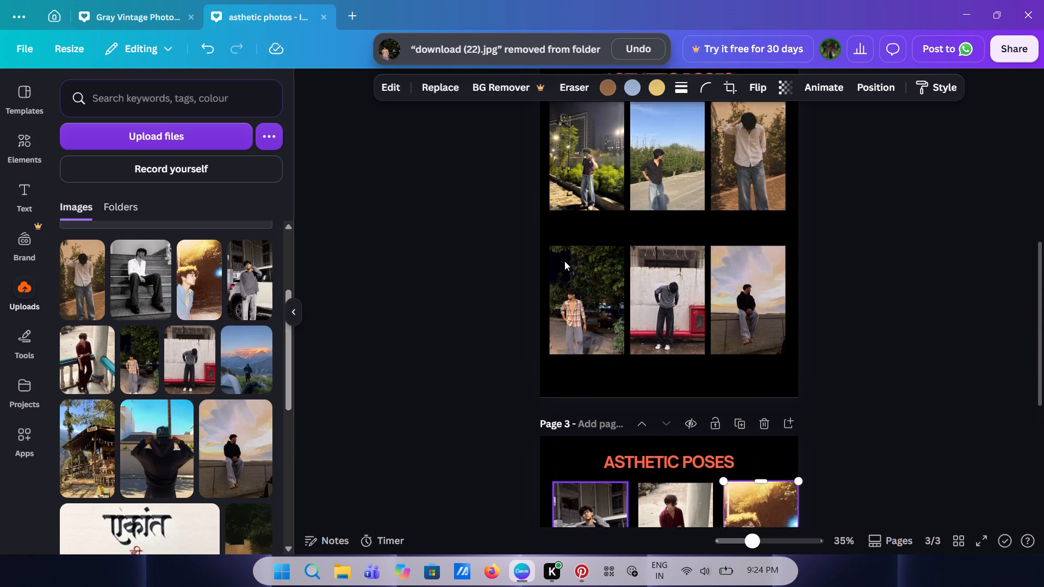
pyautogui.hscroll(1, 564, 261)
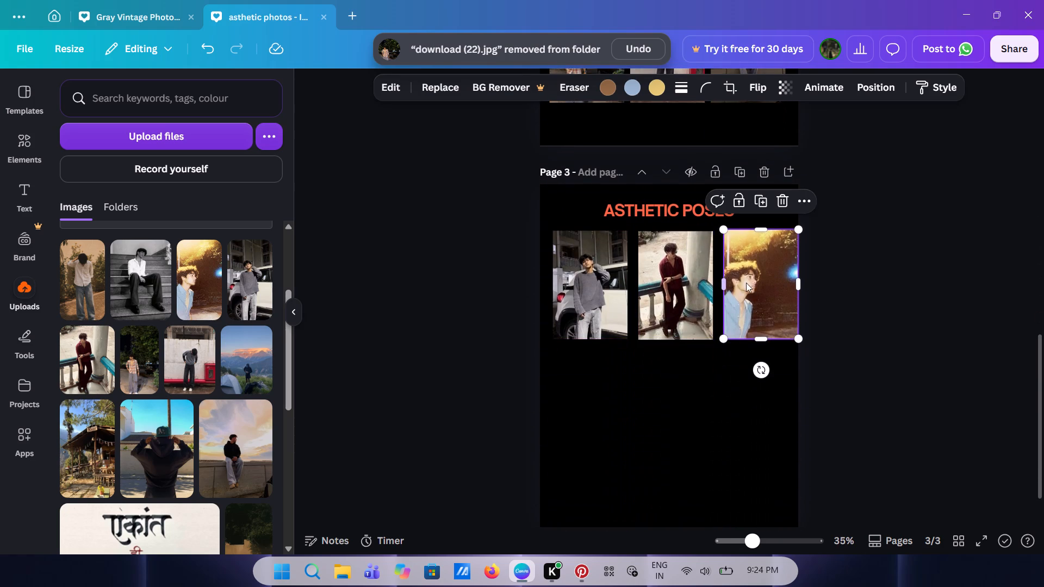
pyautogui.moveTo(760, 283); pyautogui.dragTo(671, 286)
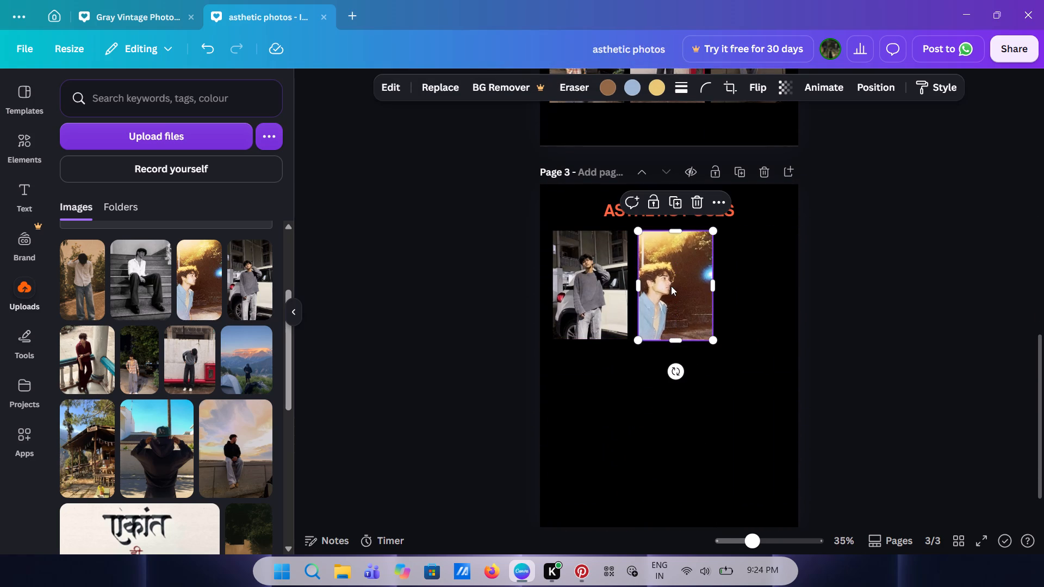
pyautogui.click(713, 286)
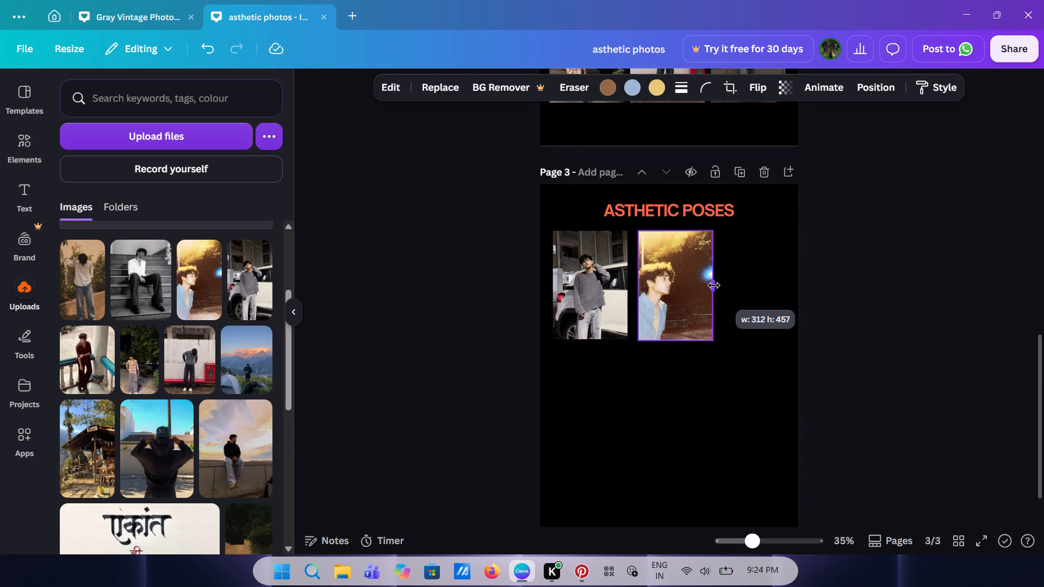
pyautogui.moveTo(681, 293); pyautogui.dragTo(759, 283)
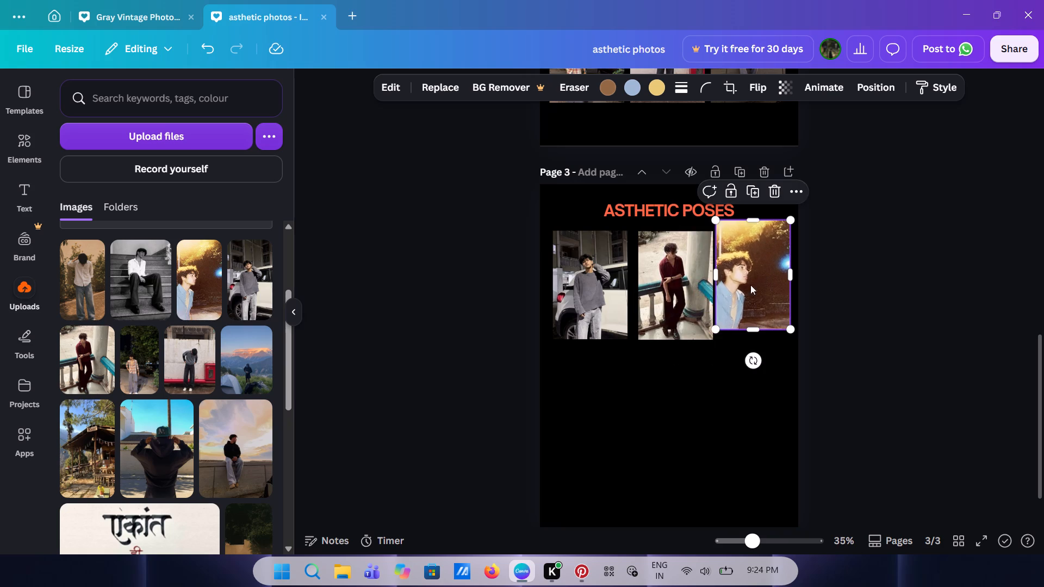
pyautogui.click(688, 299)
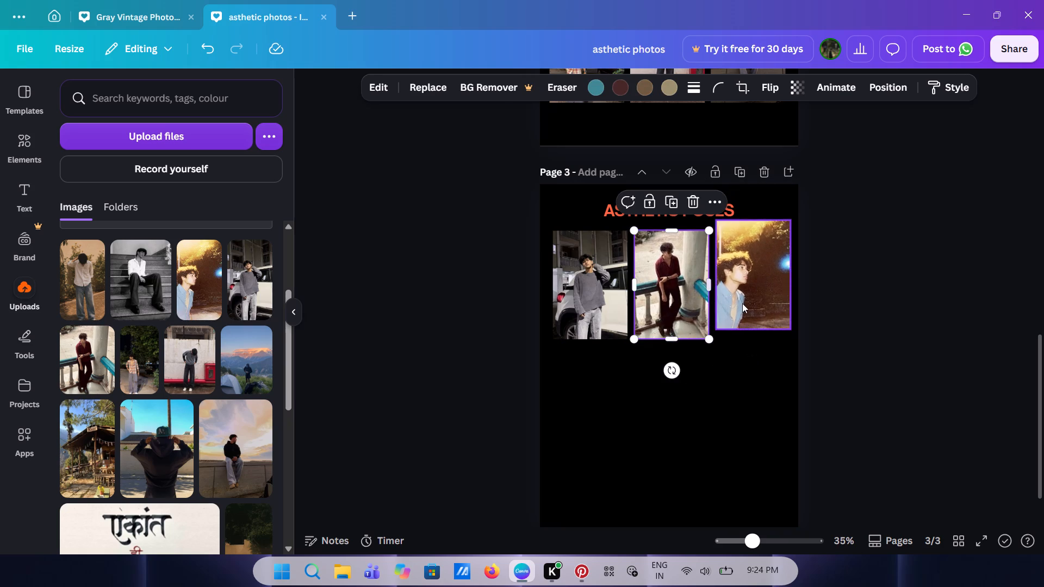
pyautogui.moveTo(742, 303); pyautogui.dragTo(744, 313)
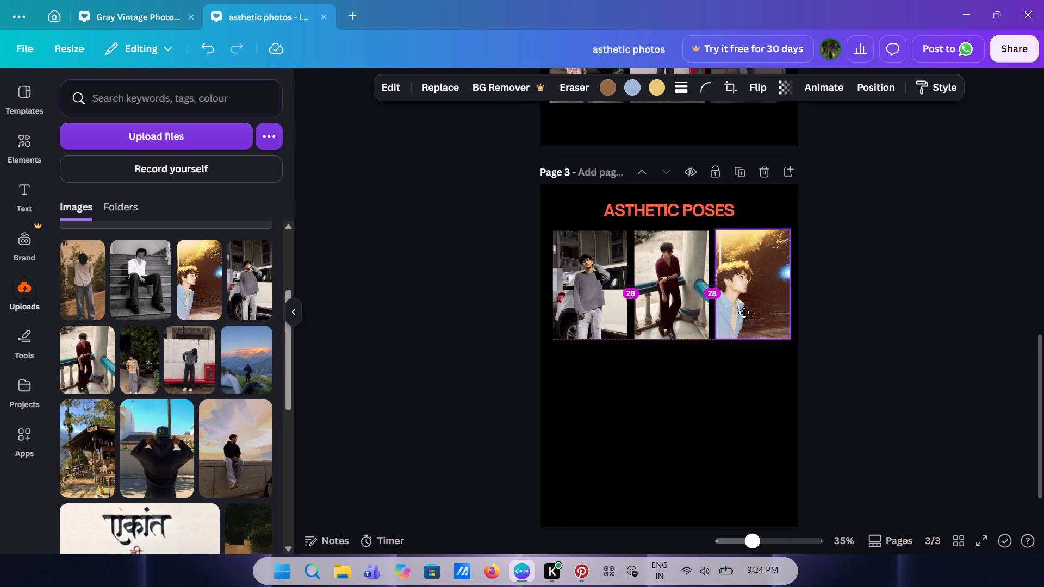
pyautogui.moveTo(744, 313); pyautogui.dragTo(743, 315)
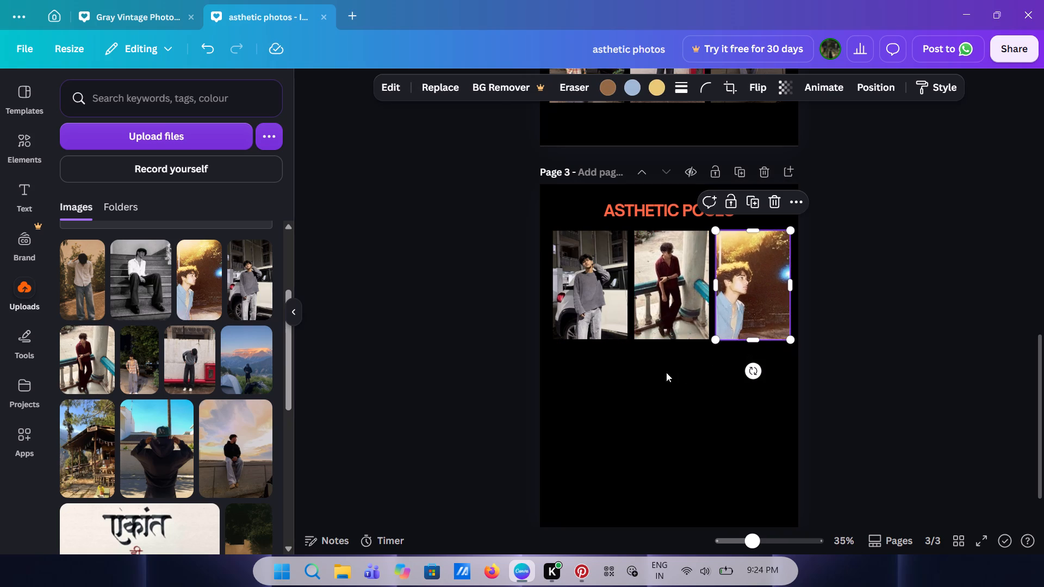
pyautogui.click(641, 399)
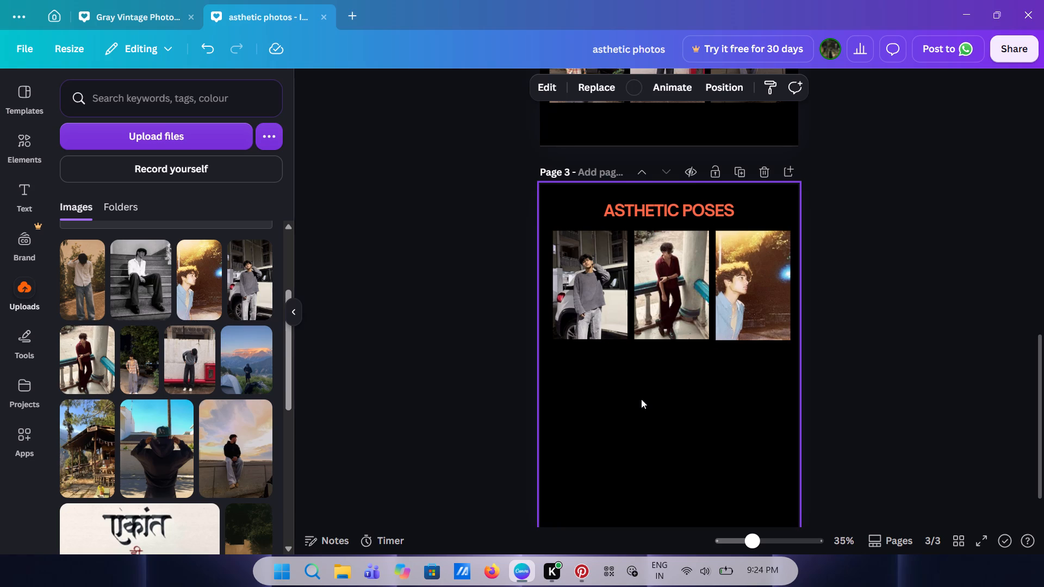
# Add the black-and-white photo of the boy sitting on stairs to page 3 and shrink it to a small thumbnail below the top row.
pyautogui.scroll(-1, 154, 356)
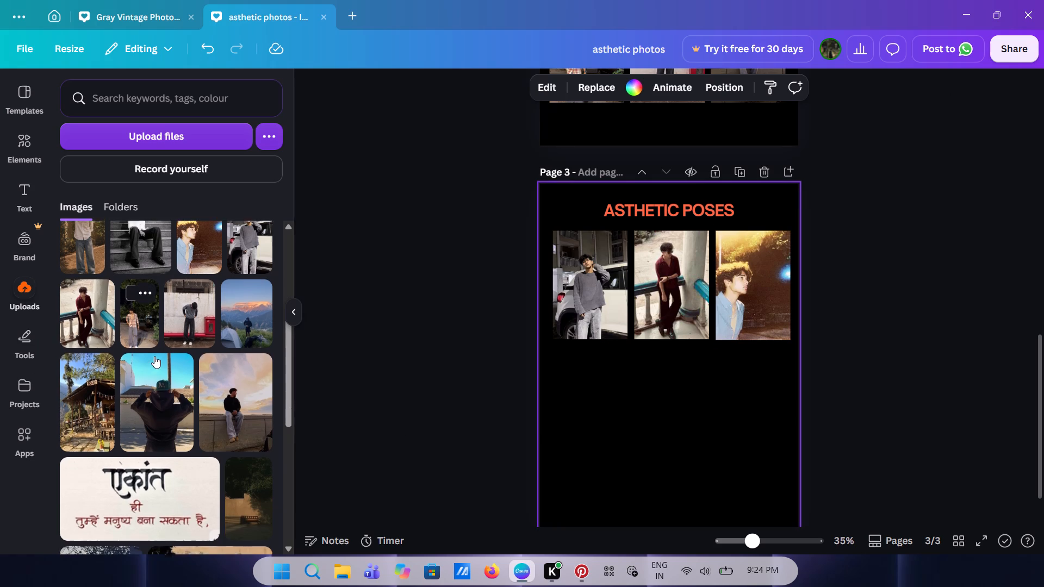
pyautogui.scroll(-1, 154, 356)
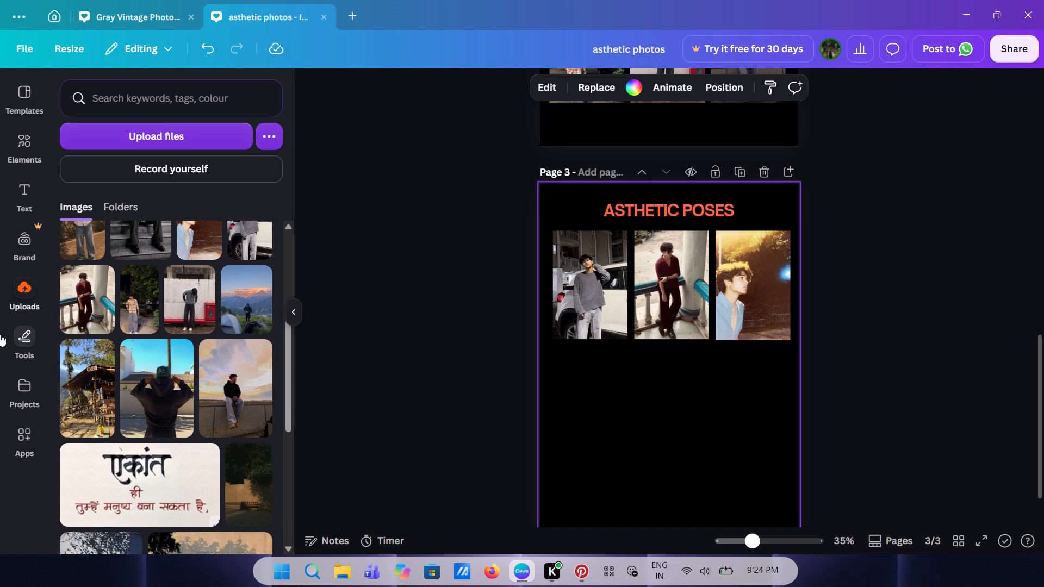
pyautogui.scroll(1, 214, 375)
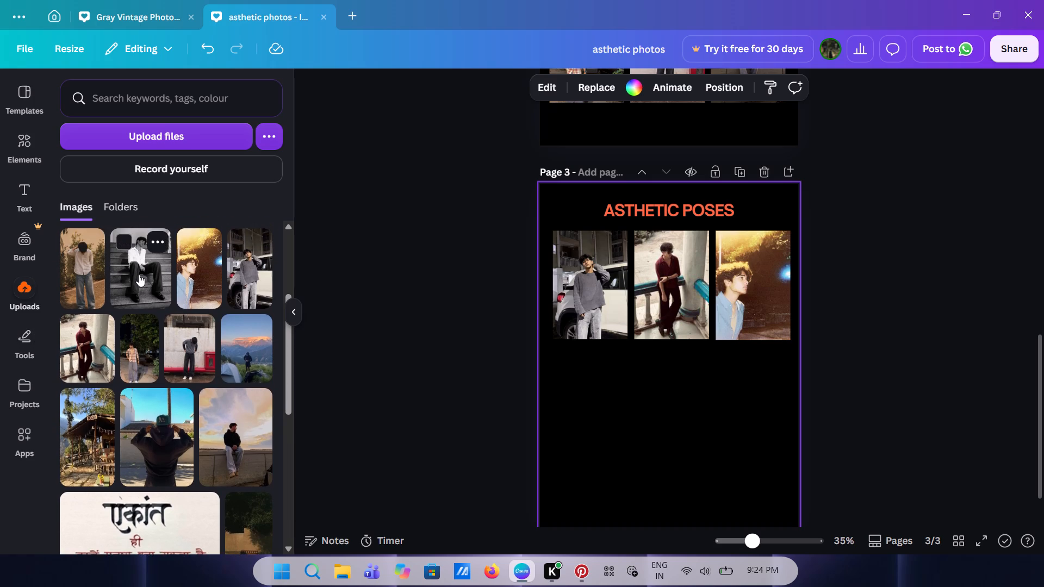
pyautogui.click(139, 274)
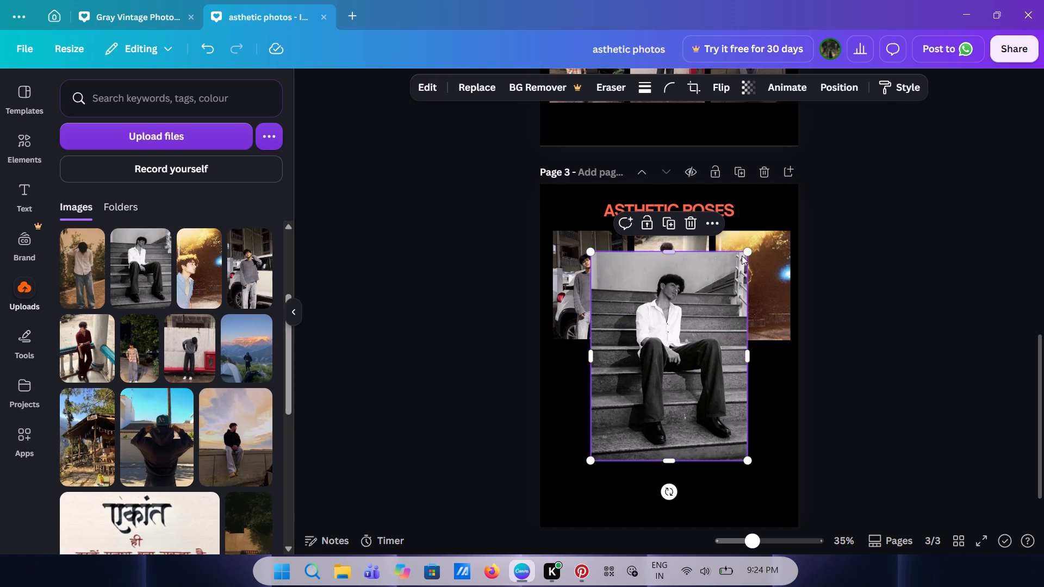
pyautogui.moveTo(747, 253); pyautogui.dragTo(638, 383)
pyautogui.click(592, 441)
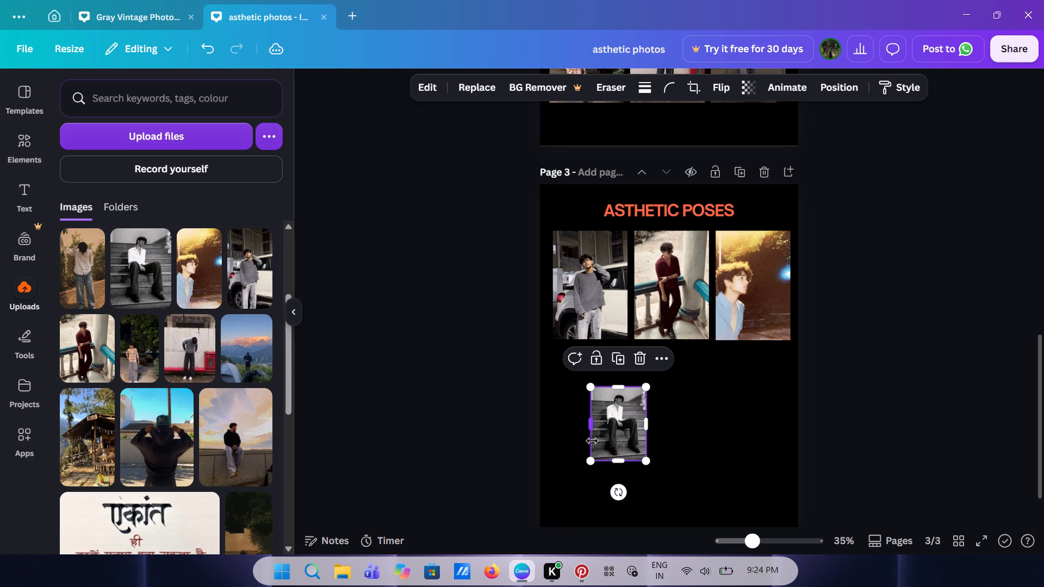
# Overlay the stairs photo on the white-car photo and resize it to match, about 312 wide by 457 high.
pyautogui.moveTo(608, 436); pyautogui.dragTo(579, 311)
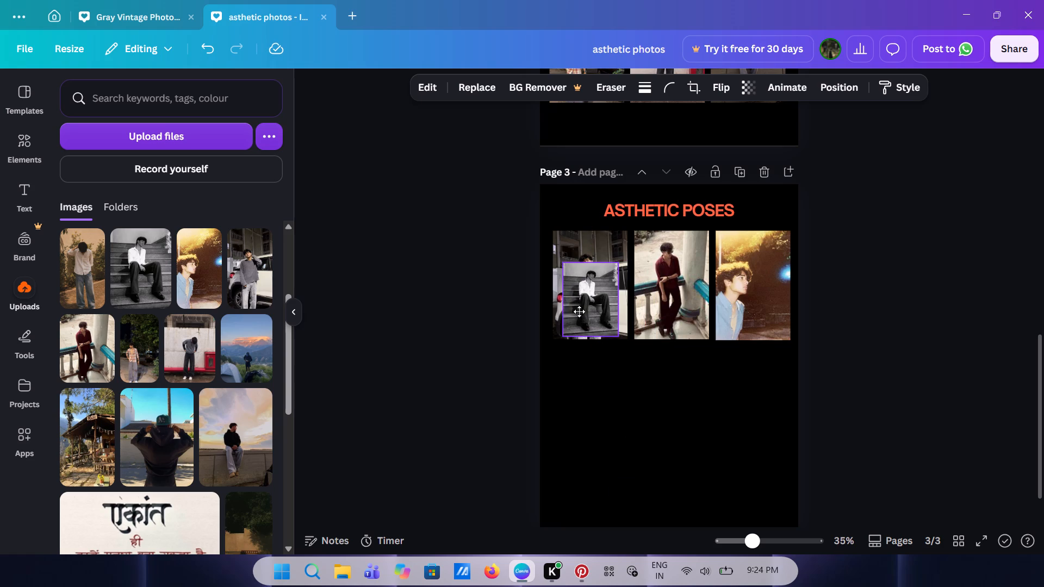
pyautogui.moveTo(579, 311); pyautogui.dragTo(569, 317)
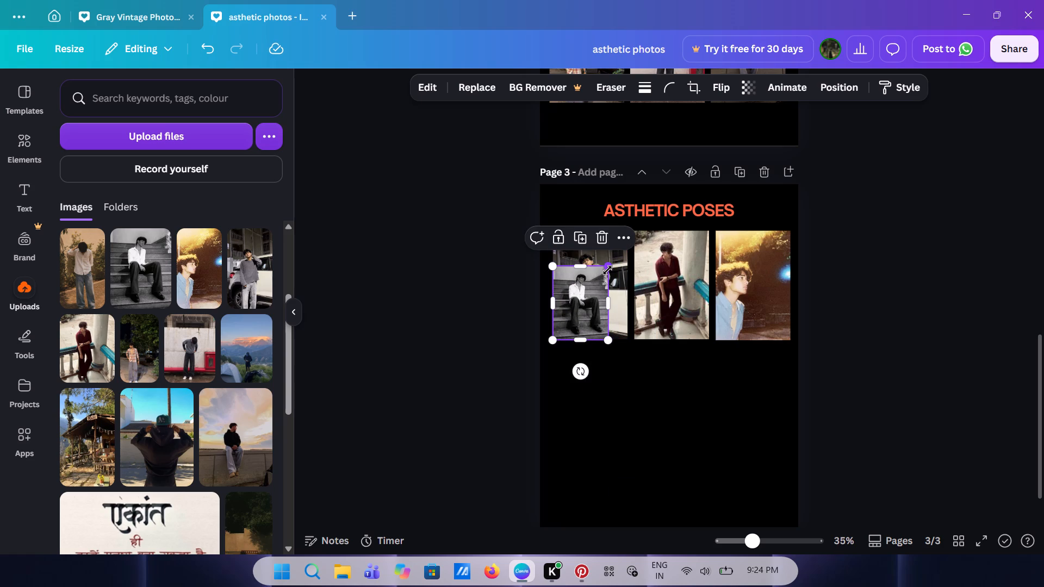
pyautogui.moveTo(607, 270); pyautogui.dragTo(617, 236)
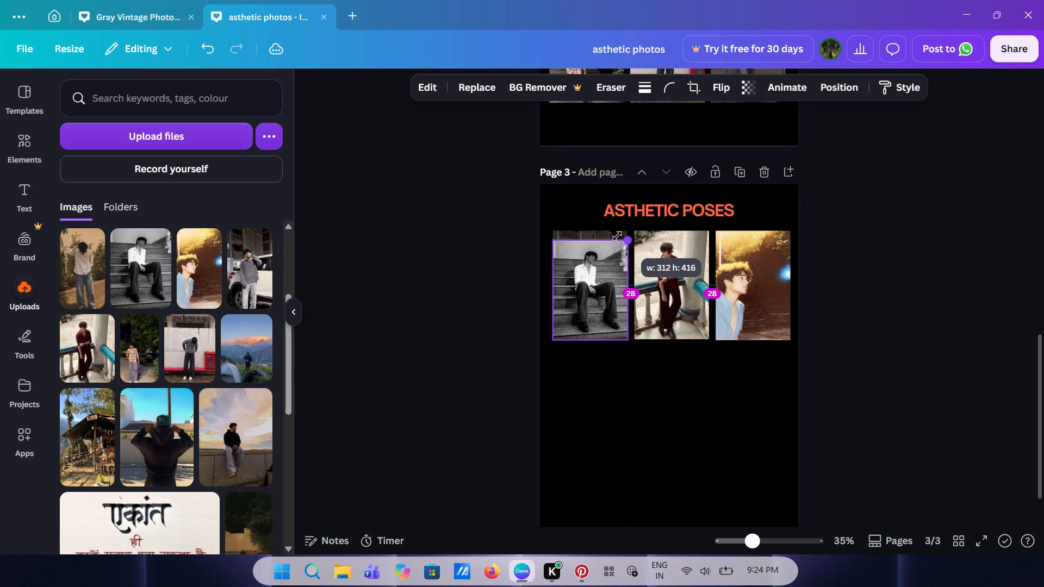
pyautogui.moveTo(617, 236); pyautogui.dragTo(631, 225)
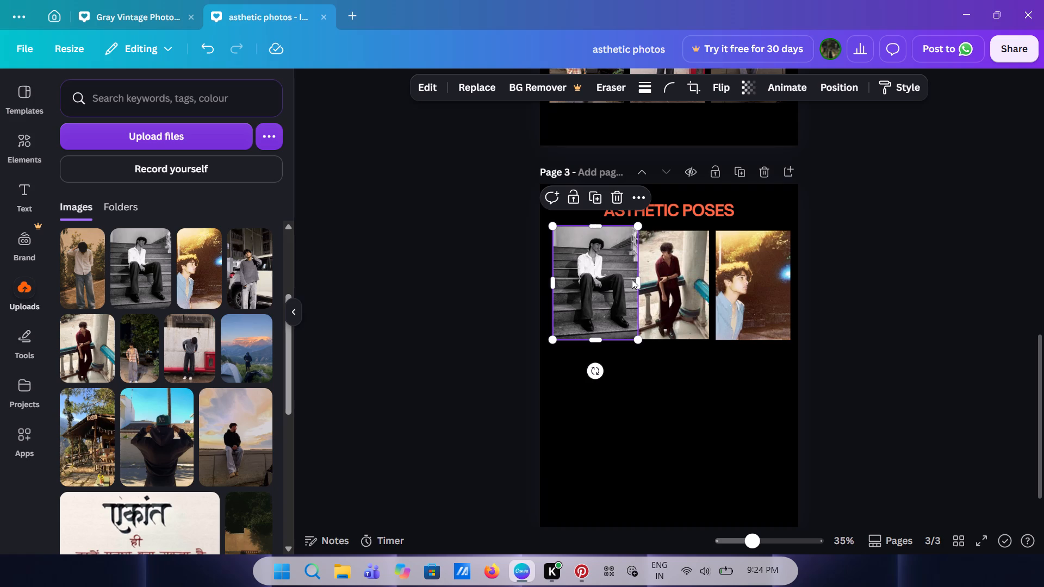
pyautogui.moveTo(637, 285); pyautogui.dragTo(619, 285)
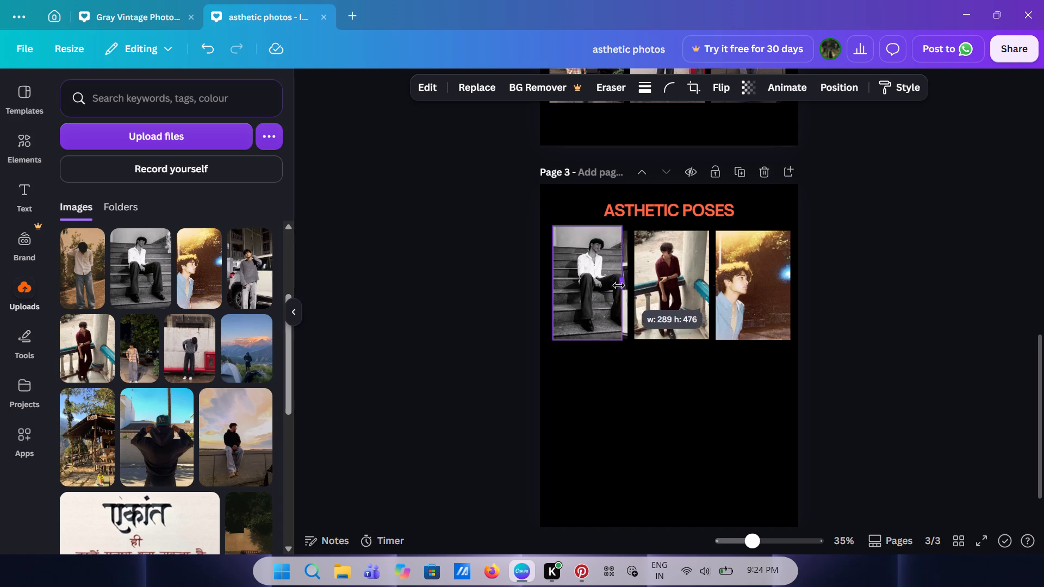
pyautogui.moveTo(619, 285); pyautogui.dragTo(627, 287)
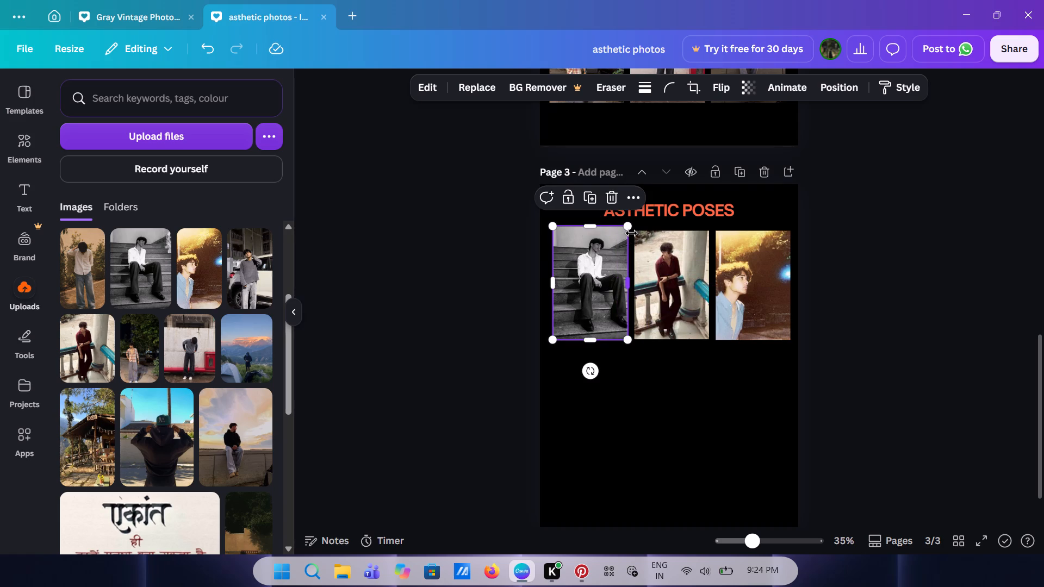
pyautogui.moveTo(593, 229); pyautogui.dragTo(593, 236)
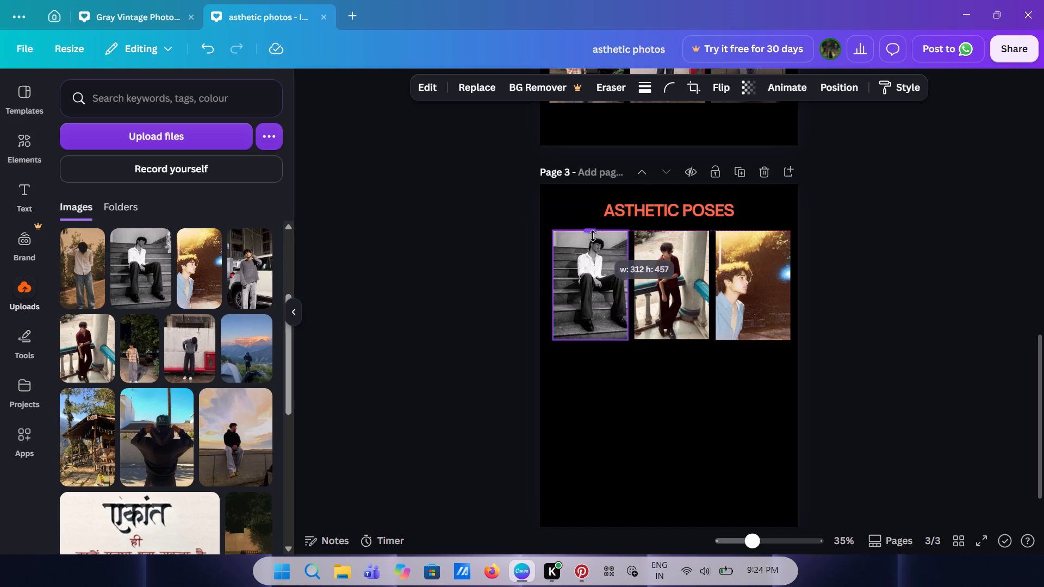
pyautogui.moveTo(593, 236); pyautogui.dragTo(594, 236)
# Move the stairs photo down to start page 3's second row, aligned directly below the white-car photo with a clear gap between rows.
pyautogui.moveTo(596, 293); pyautogui.dragTo(595, 438)
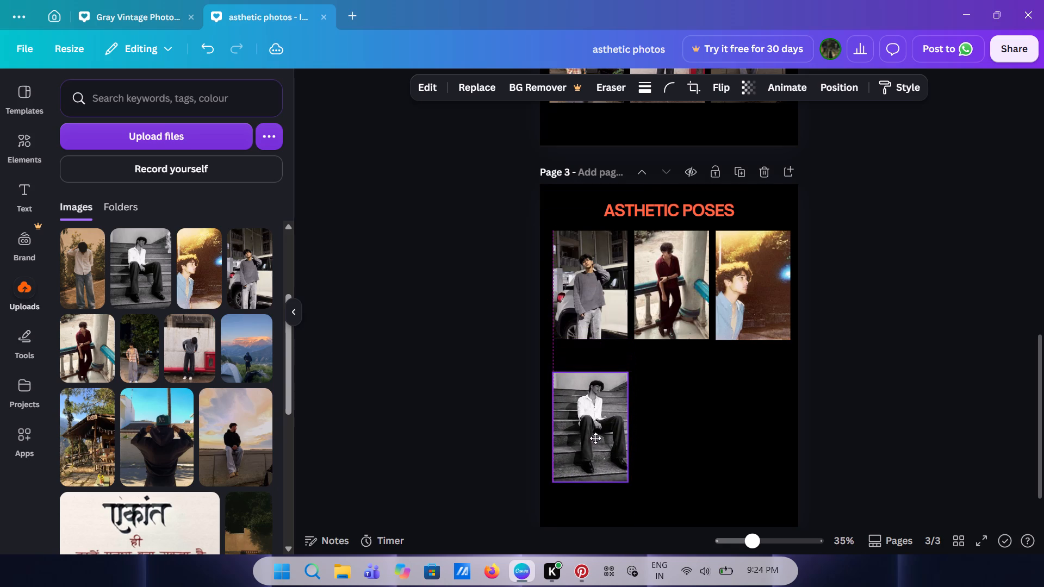
pyautogui.moveTo(595, 438); pyautogui.dragTo(596, 455)
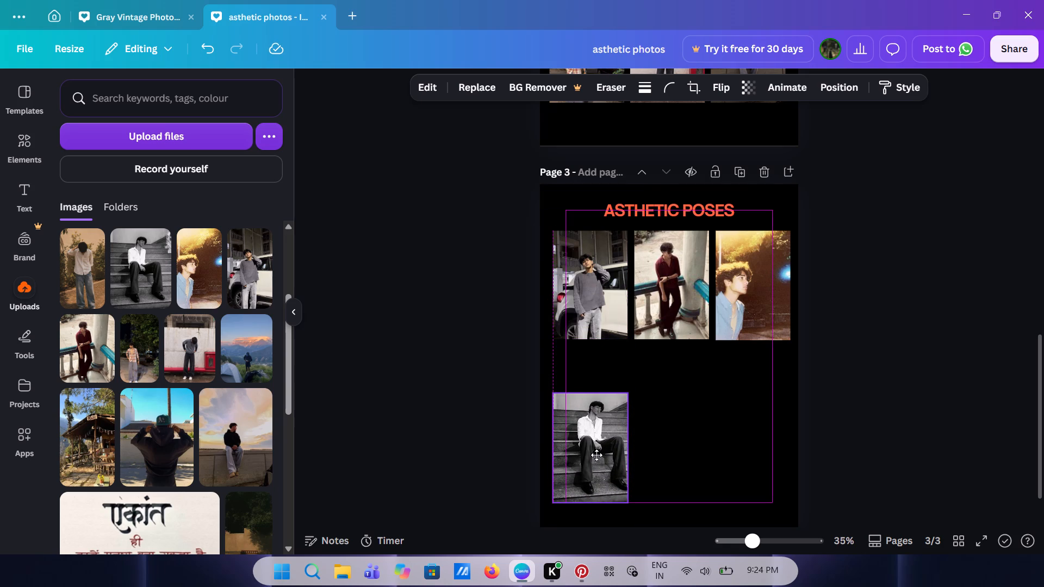
pyautogui.moveTo(596, 455); pyautogui.dragTo(596, 439)
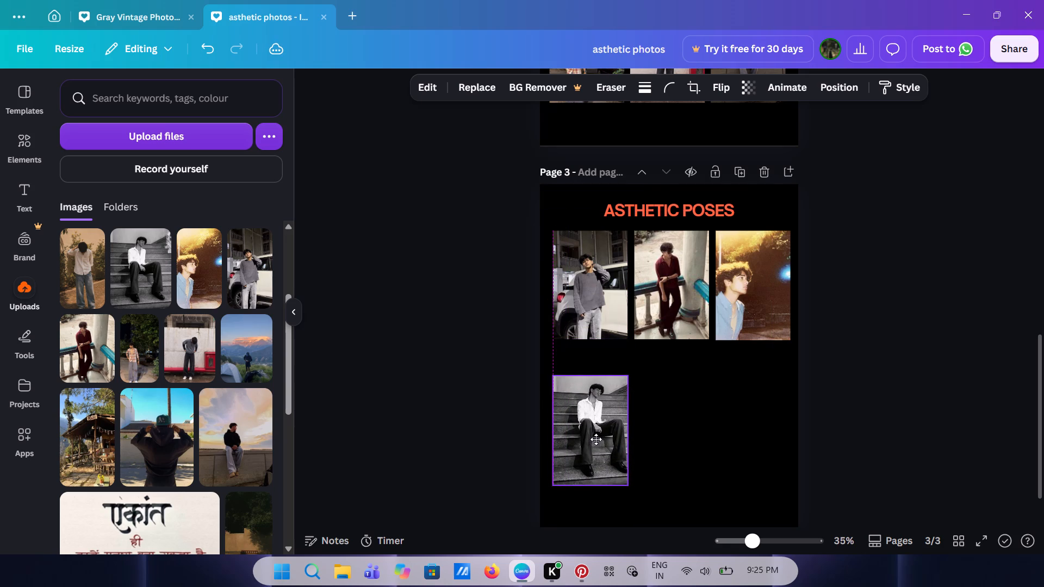
pyautogui.moveTo(596, 439); pyautogui.dragTo(594, 441)
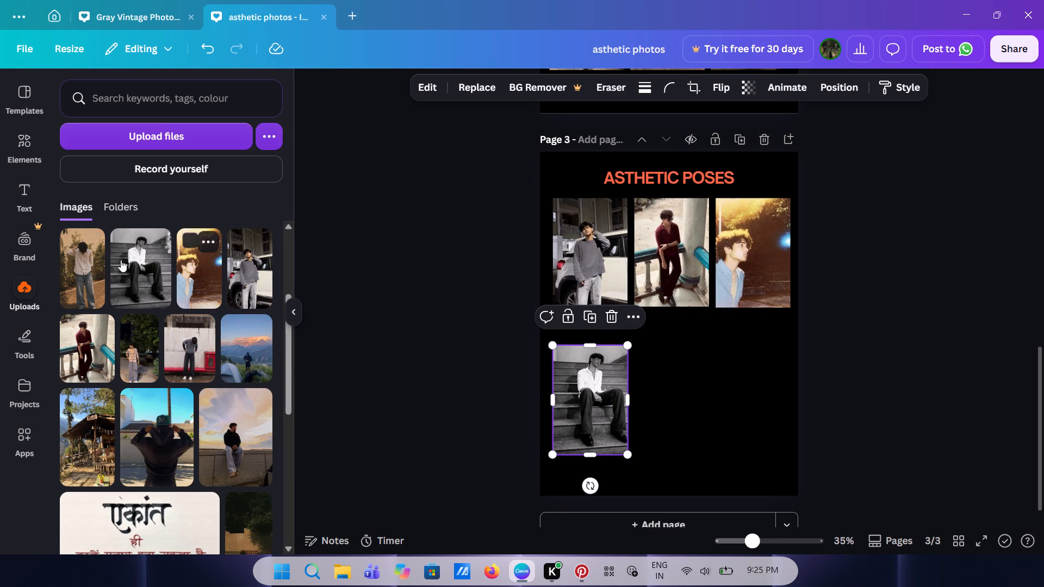
# Remove the white-car photo, named Screenshot, from the uploads folder.
pyautogui.click(259, 248)
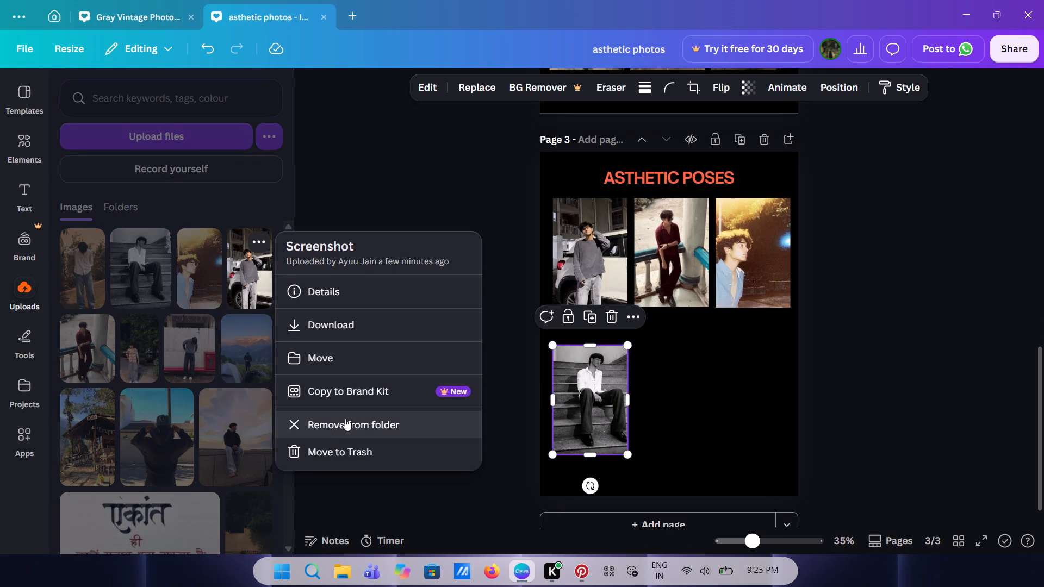
pyautogui.click(345, 419)
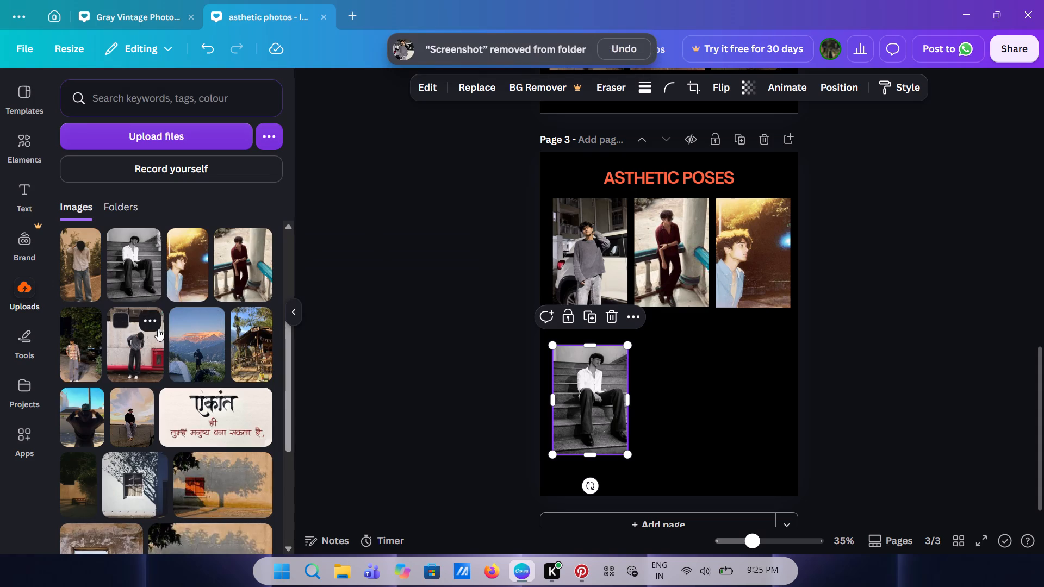
# Clear the uploads: trash download (22).jpg and remove download (23).jpg, the outfit men photo and the maroon-outfit balcony photo from the folder.
pyautogui.click(151, 322)
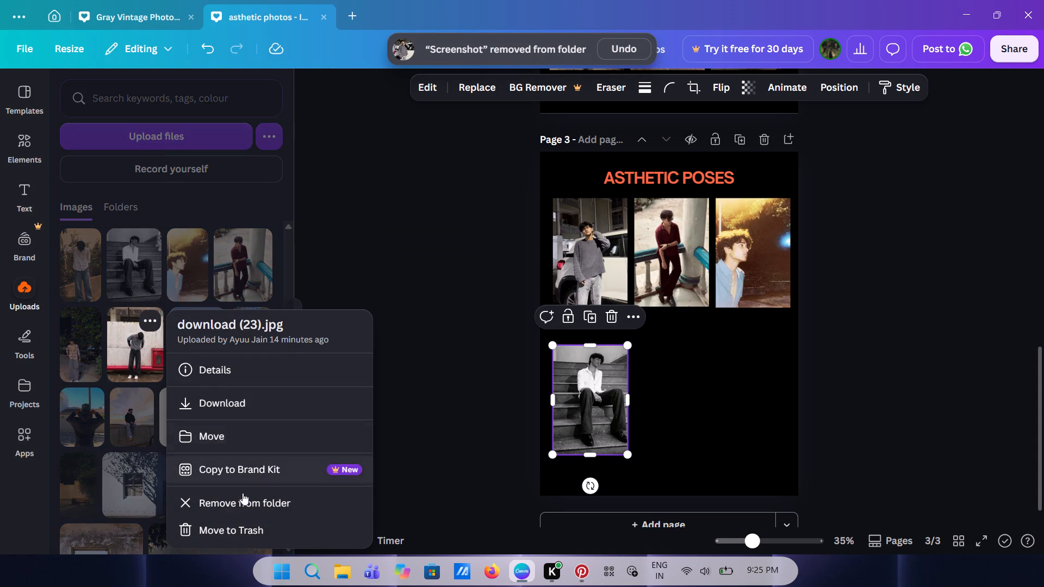
pyautogui.click(240, 501)
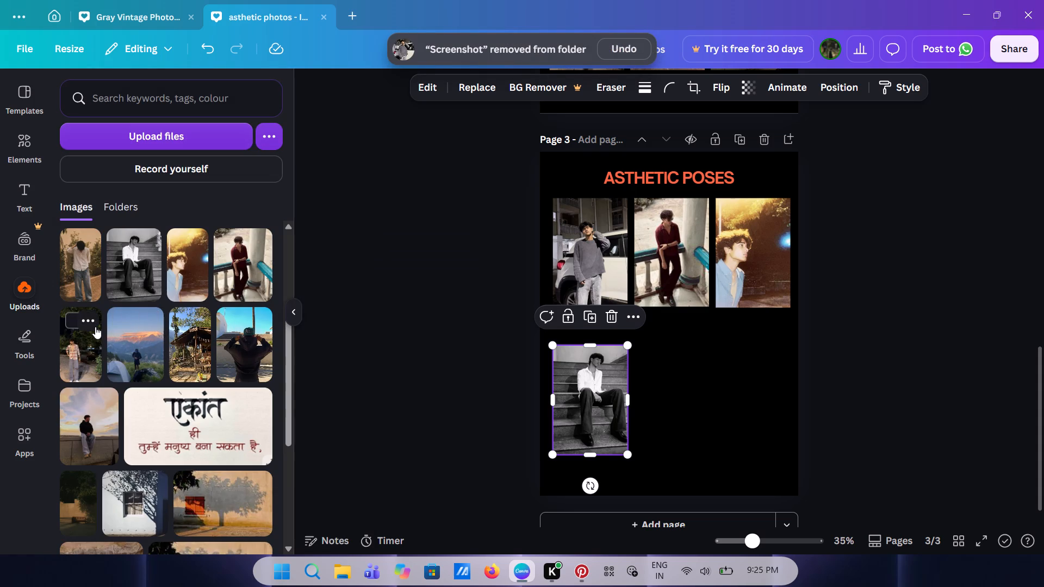
pyautogui.click(92, 321)
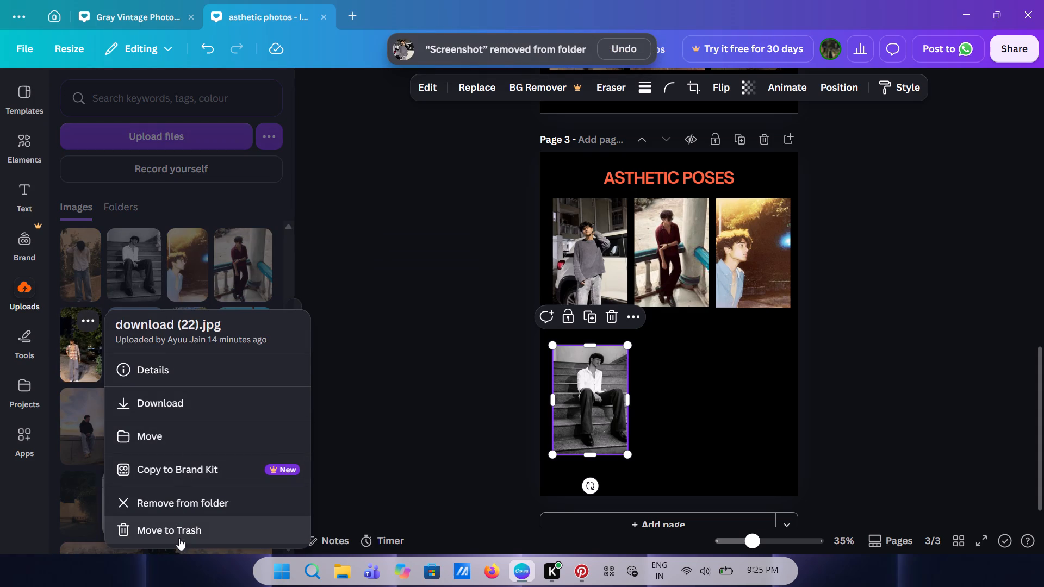
pyautogui.click(179, 538)
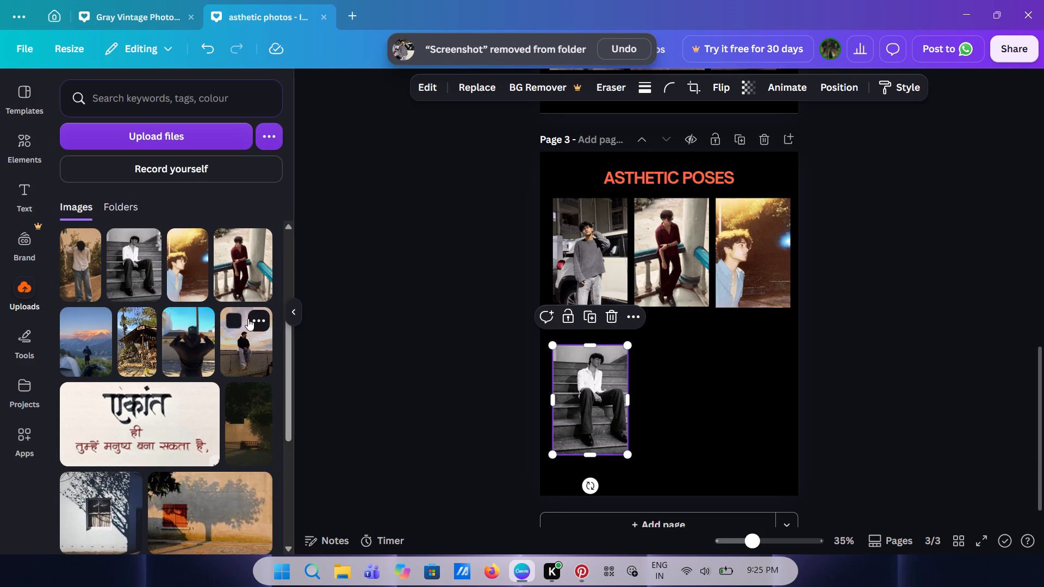
pyautogui.click(248, 319)
pyautogui.click(322, 498)
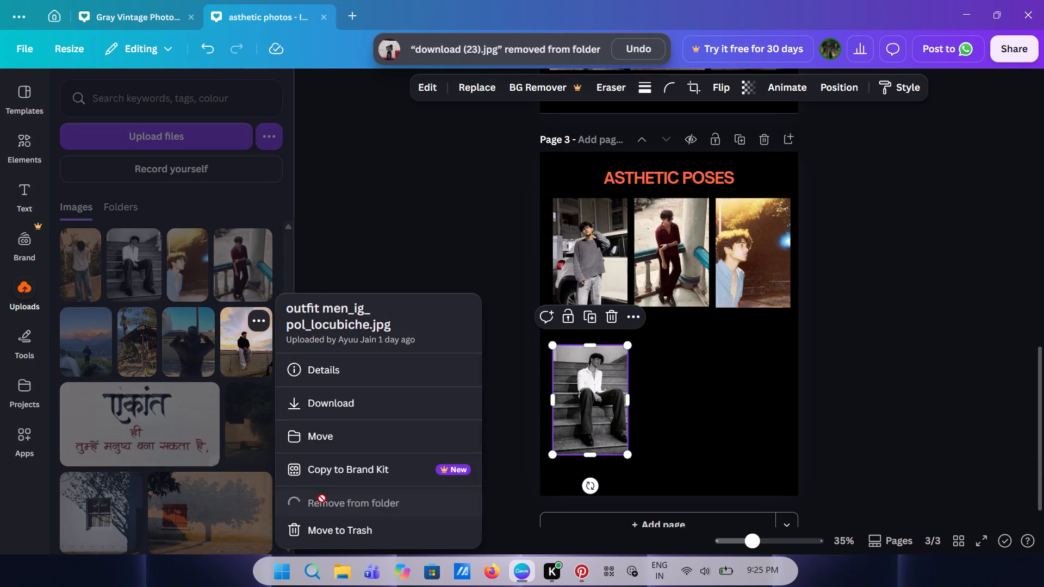
pyautogui.click(259, 234)
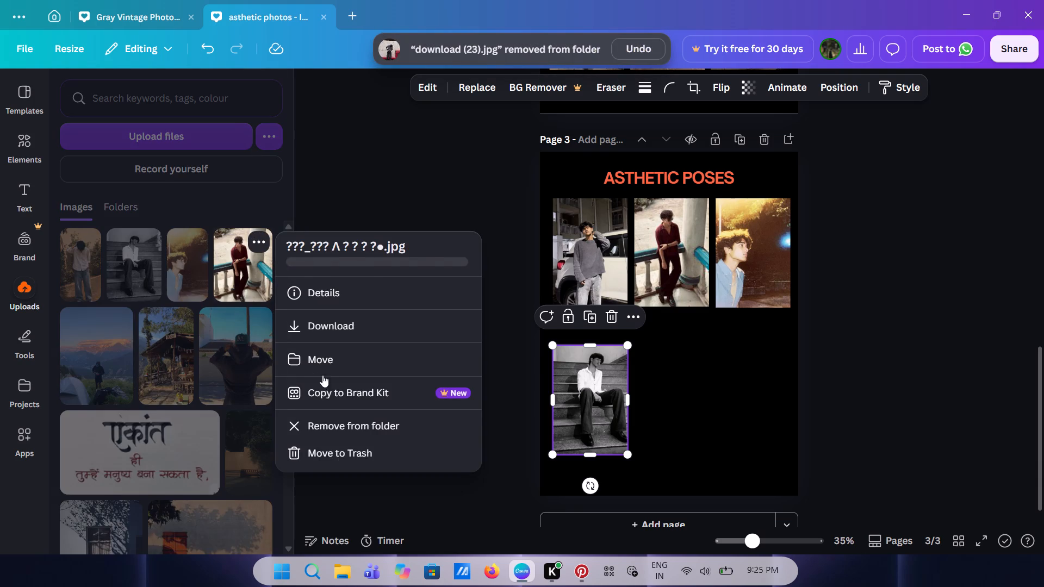
pyautogui.click(321, 414)
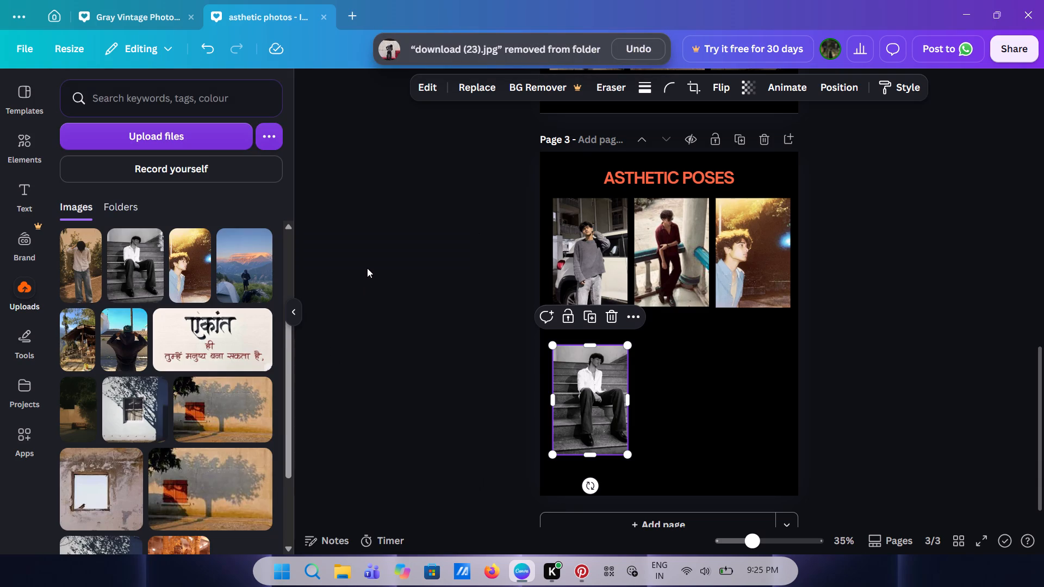
# Switch to Pinterest and download the night photo of the boy in a white printed T-shirt leaning by a car.
pyautogui.scroll(1, 367, 268)
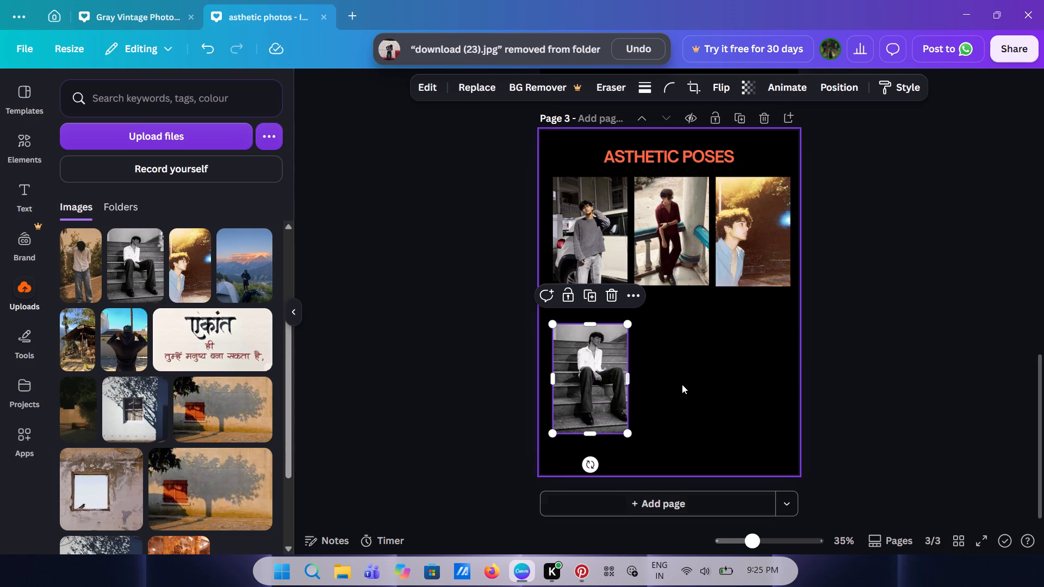
pyautogui.click(684, 381)
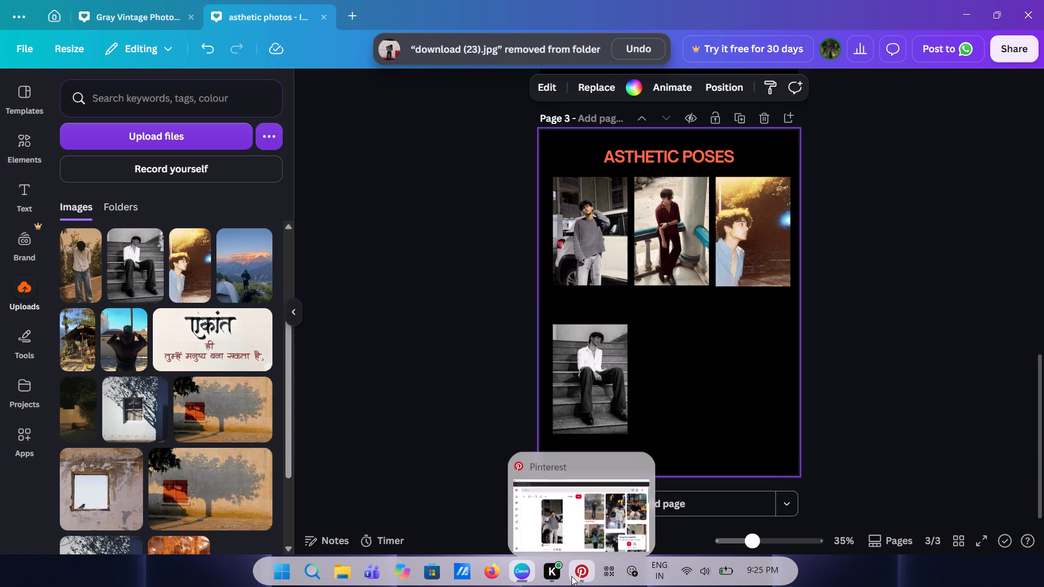
pyautogui.click(571, 576)
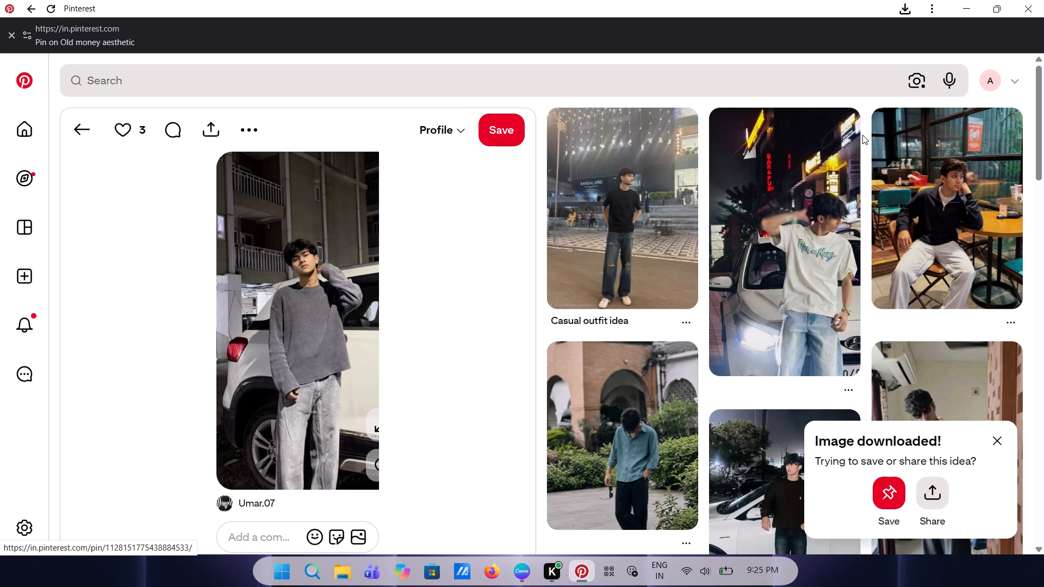
pyautogui.click(768, 313)
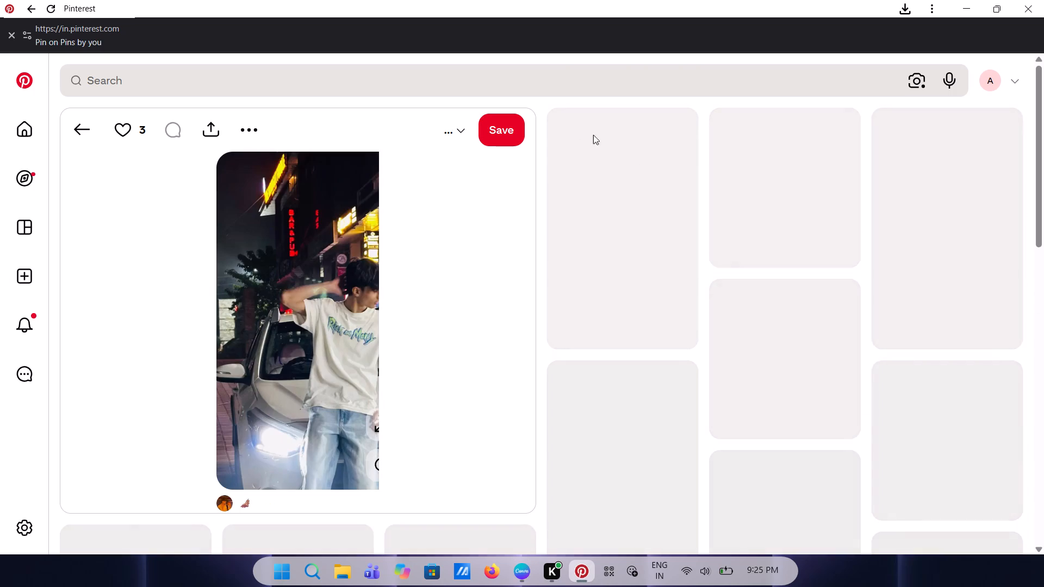
pyautogui.click(453, 130)
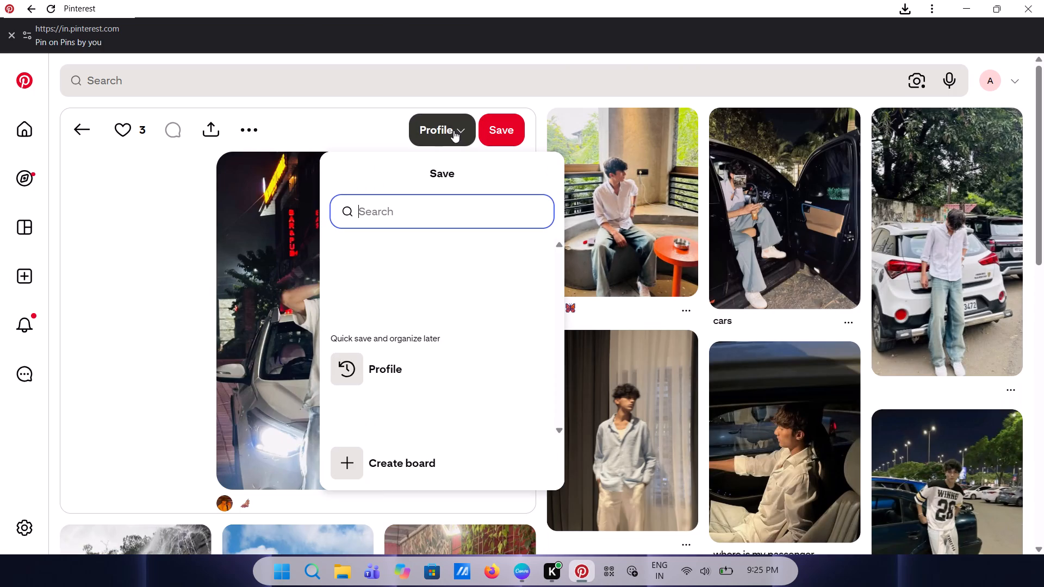
pyautogui.click(225, 225)
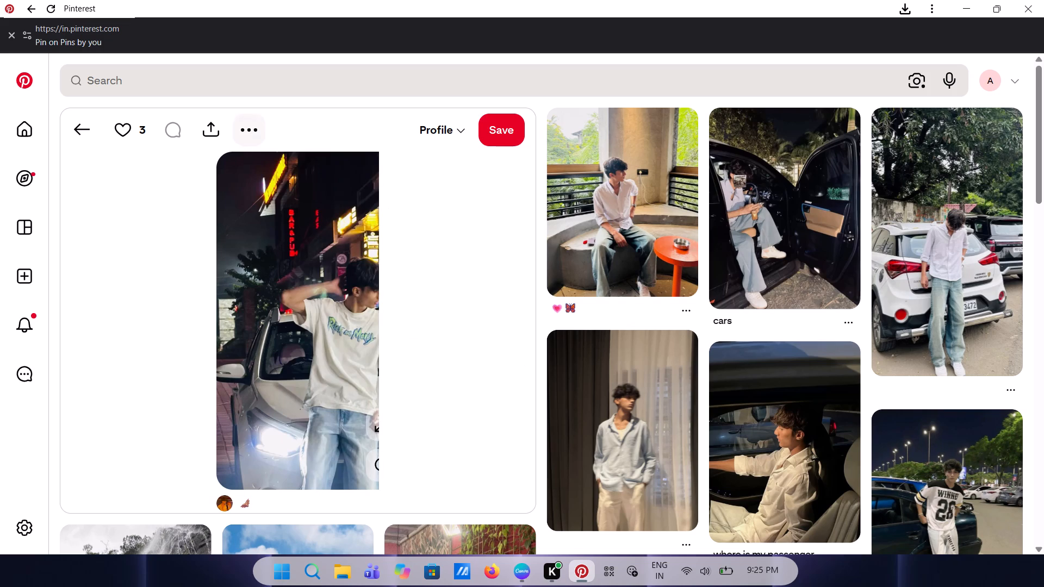
pyautogui.click(253, 141)
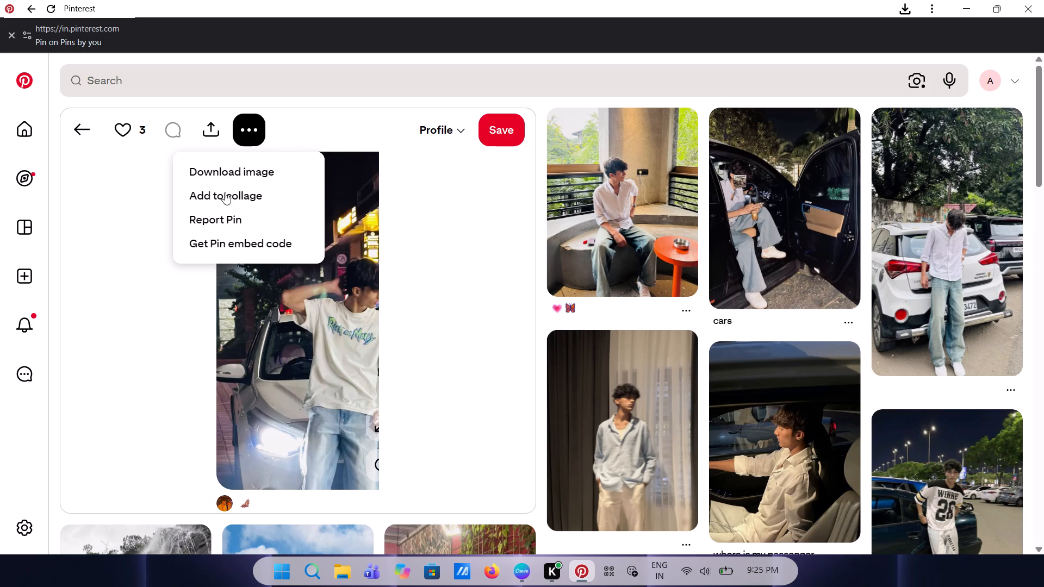
pyautogui.click(246, 165)
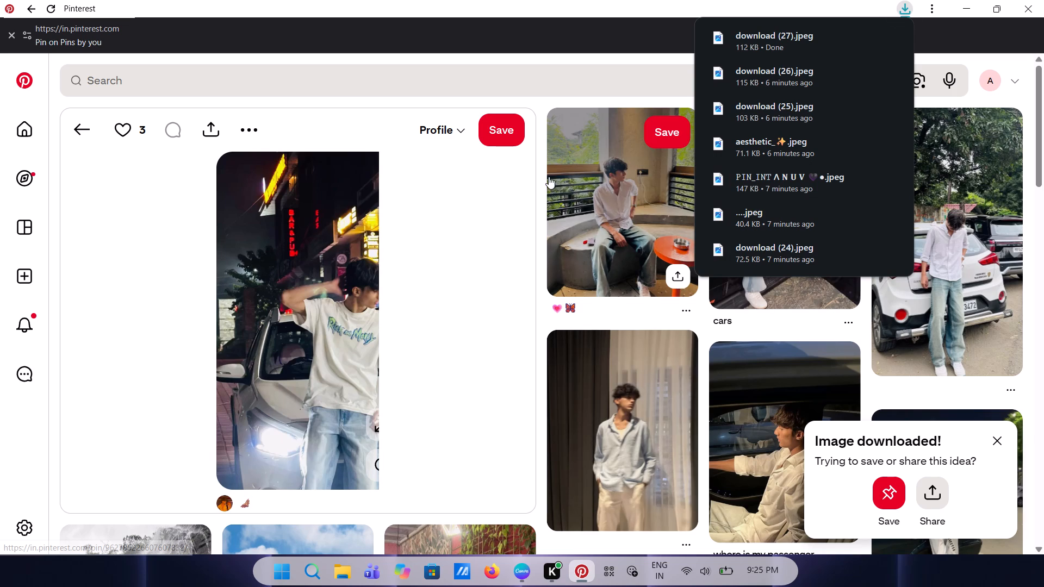
# Download the related photo of the boy in a white shirt seated beside a small red table.
pyautogui.click(557, 183)
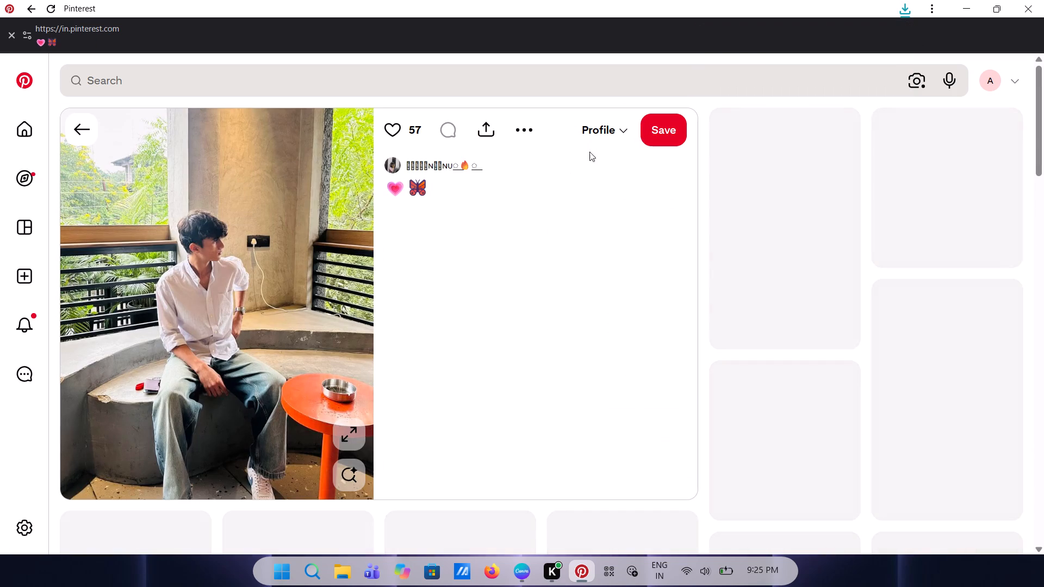
pyautogui.click(525, 134)
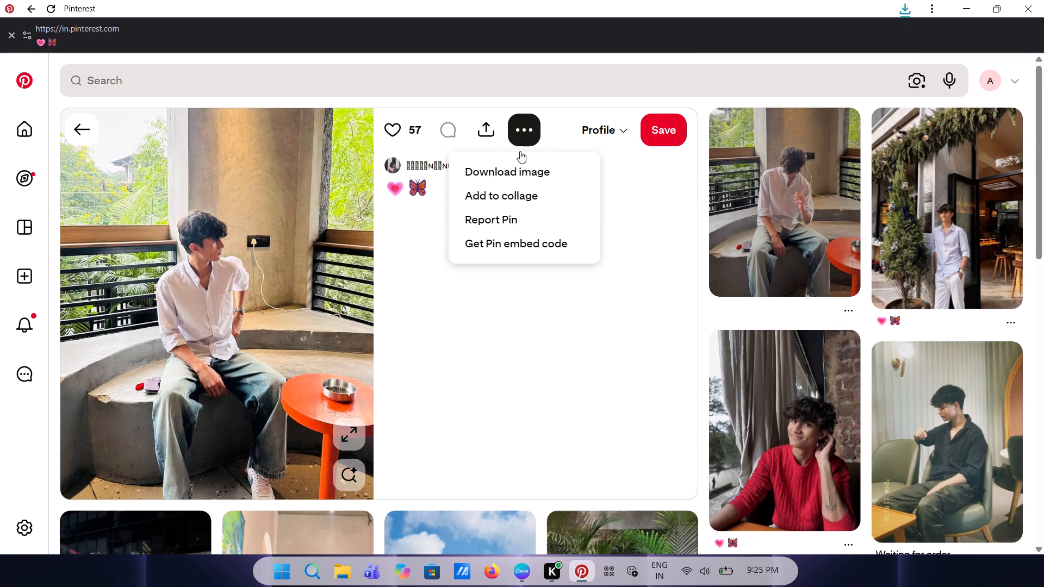
pyautogui.click(532, 174)
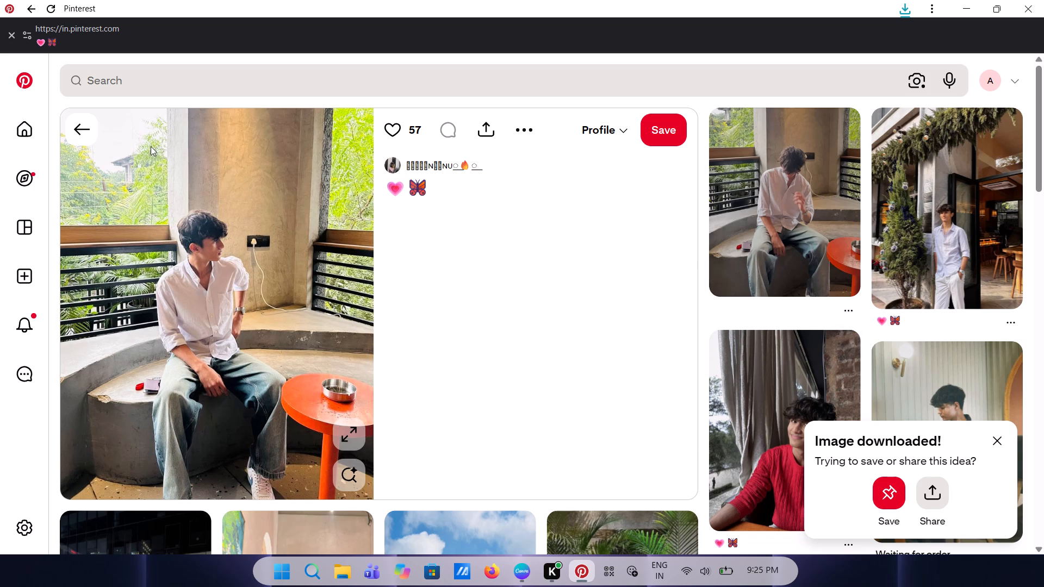
# Browse the related pins and download the photo of the boy in a dark brown shirt and jeans covering his face.
pyautogui.scroll(-2, 338, 231)
pyautogui.scroll(-3, 456, 276)
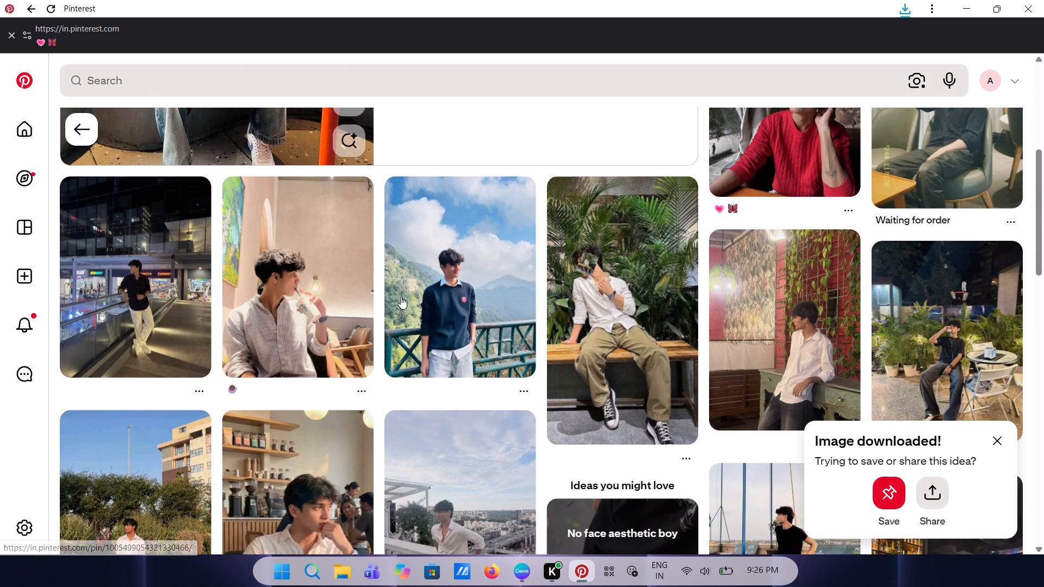
pyautogui.scroll(-3, 432, 302)
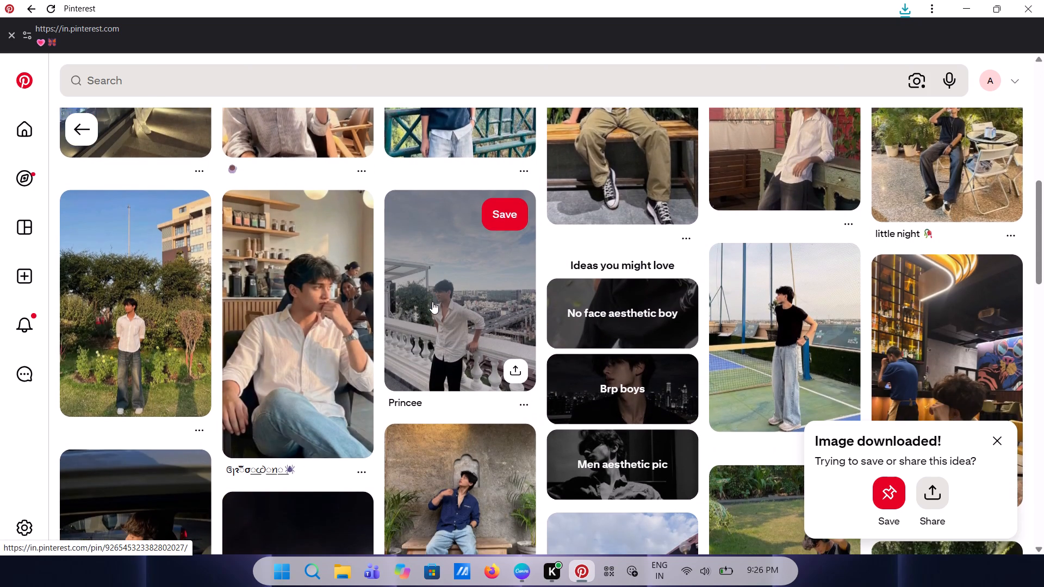
pyautogui.scroll(-1, 432, 302)
pyautogui.scroll(-3, 251, 367)
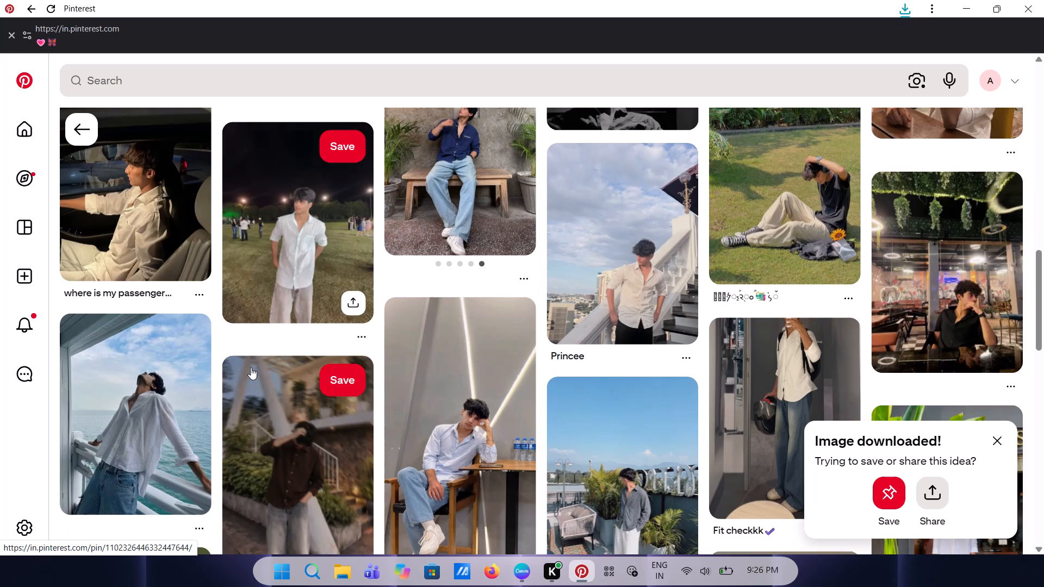
pyautogui.scroll(-3, 213, 426)
pyautogui.click(299, 272)
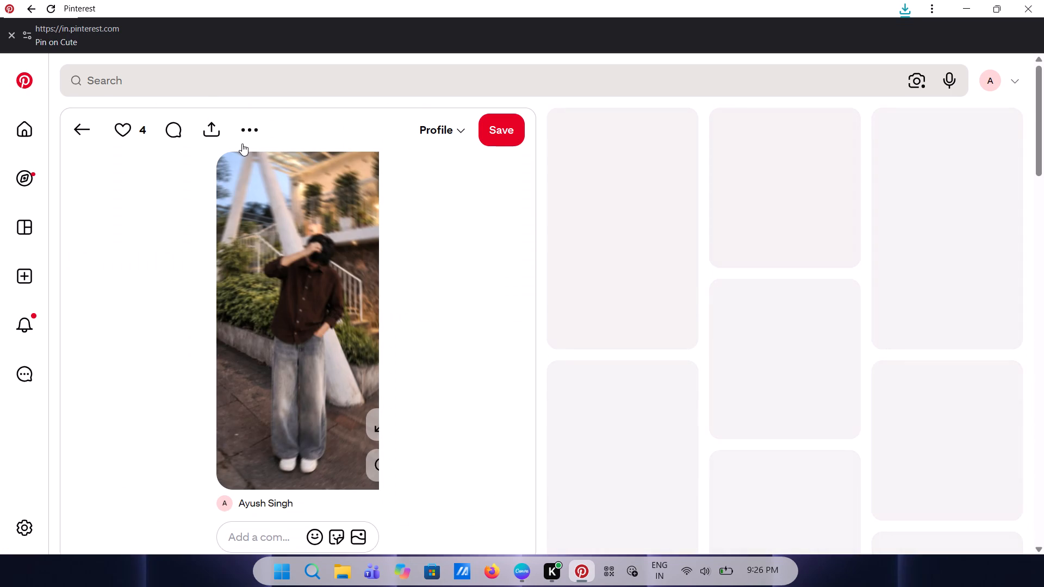
pyautogui.click(240, 123)
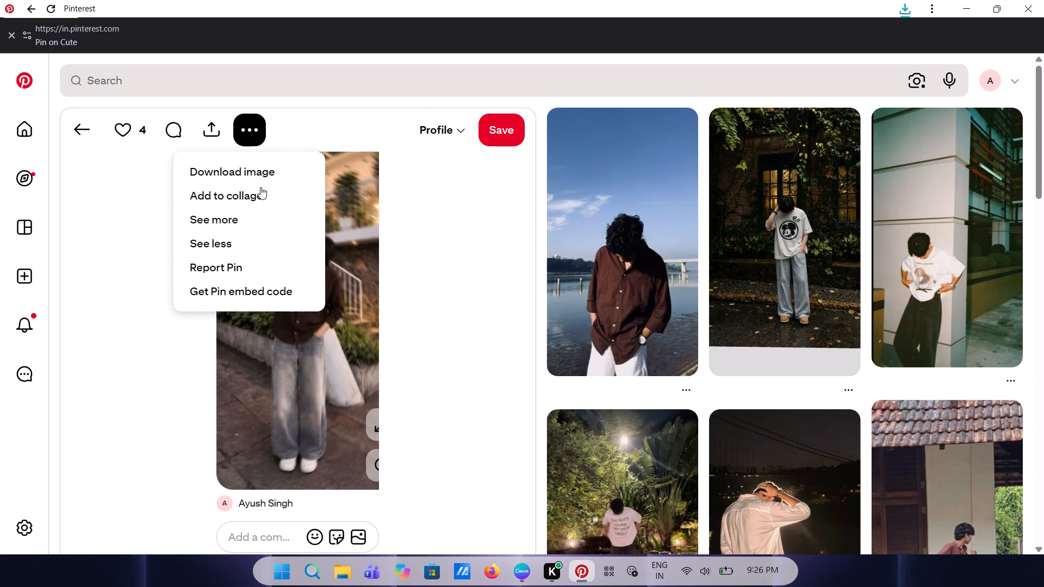
pyautogui.click(277, 168)
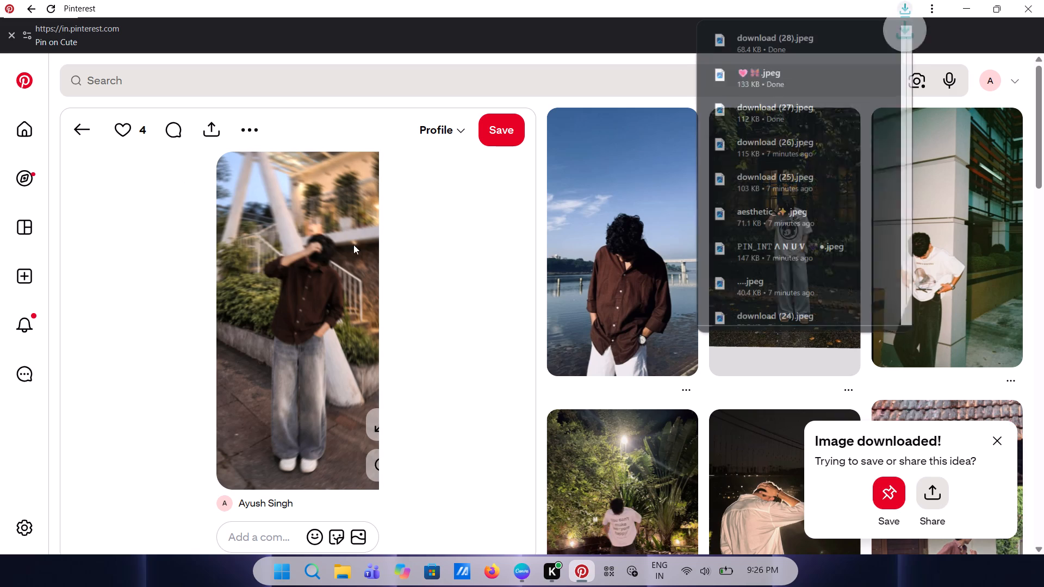
# Return to Canva and upload the heart-and-butterfly photo, download (27) and download (28) from the Downloads folder.
pyautogui.click(519, 571)
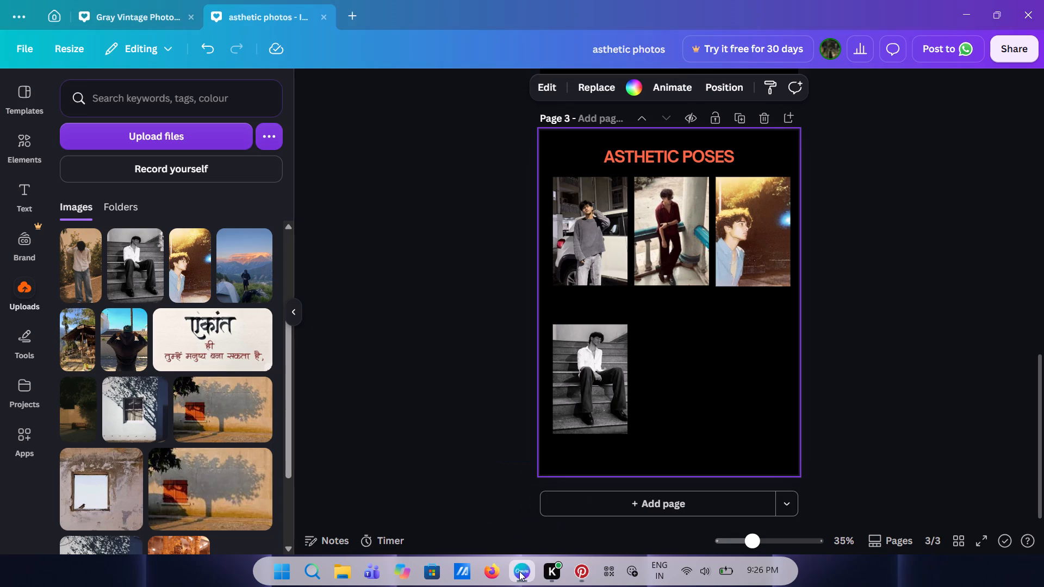
pyautogui.click(180, 141)
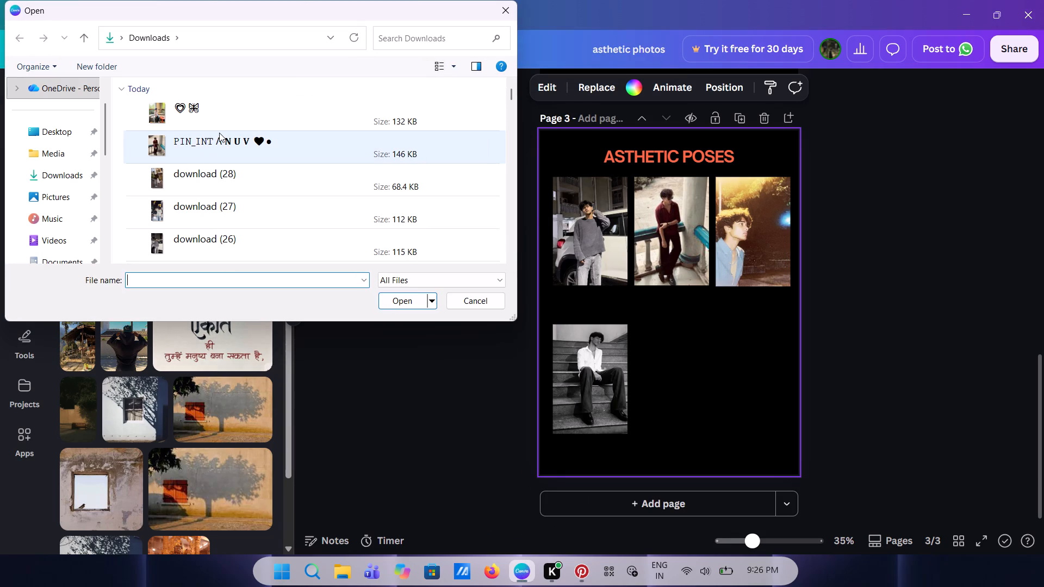
pyautogui.keyDown('ctrl'); pyautogui.click(229, 125); pyautogui.keyUp('ctrl')
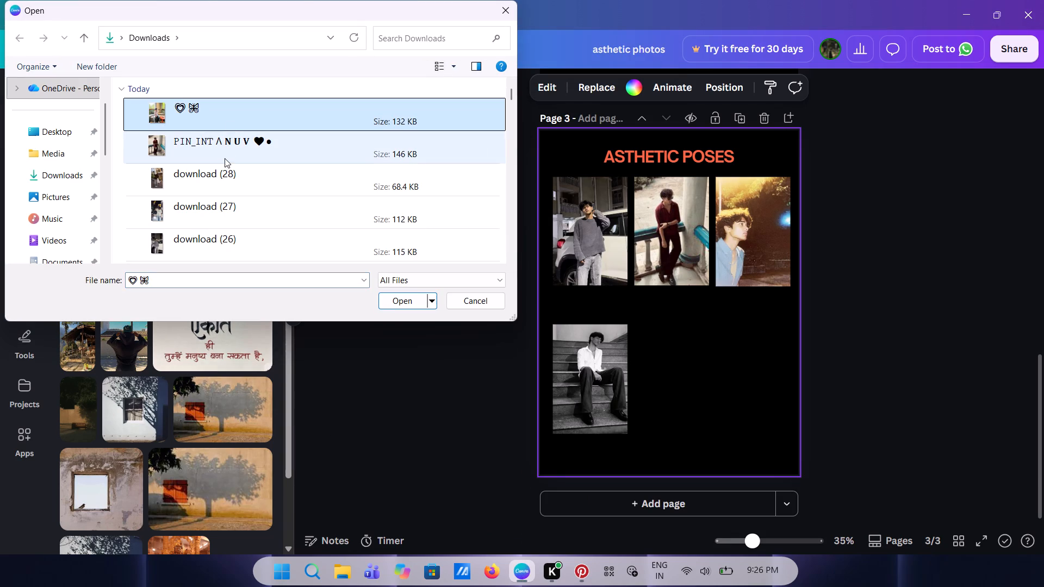
pyautogui.keyDown('ctrl'); pyautogui.click(224, 159); pyautogui.keyUp('ctrl')
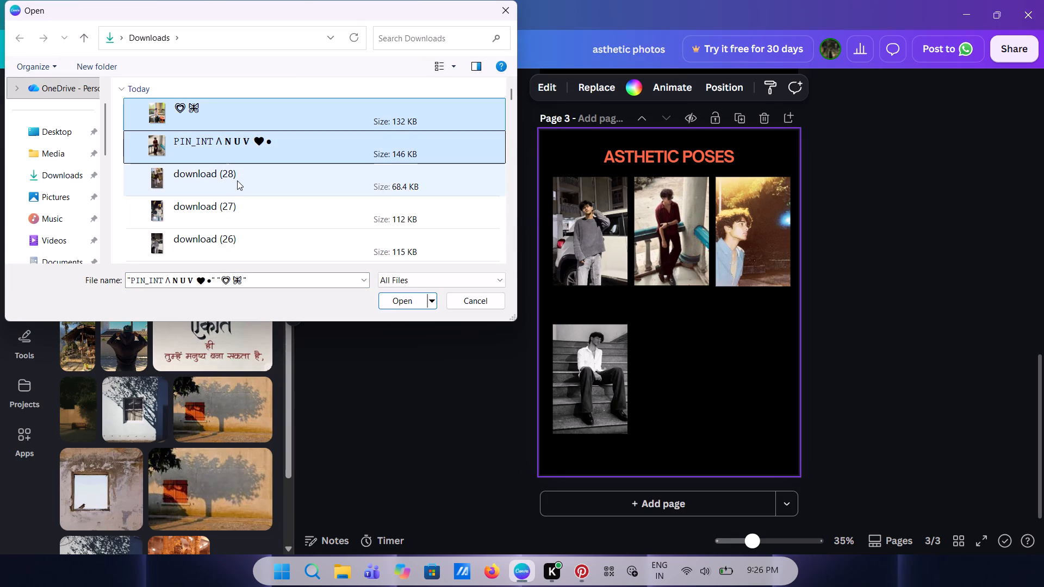
pyautogui.click(251, 139)
pyautogui.click(252, 107)
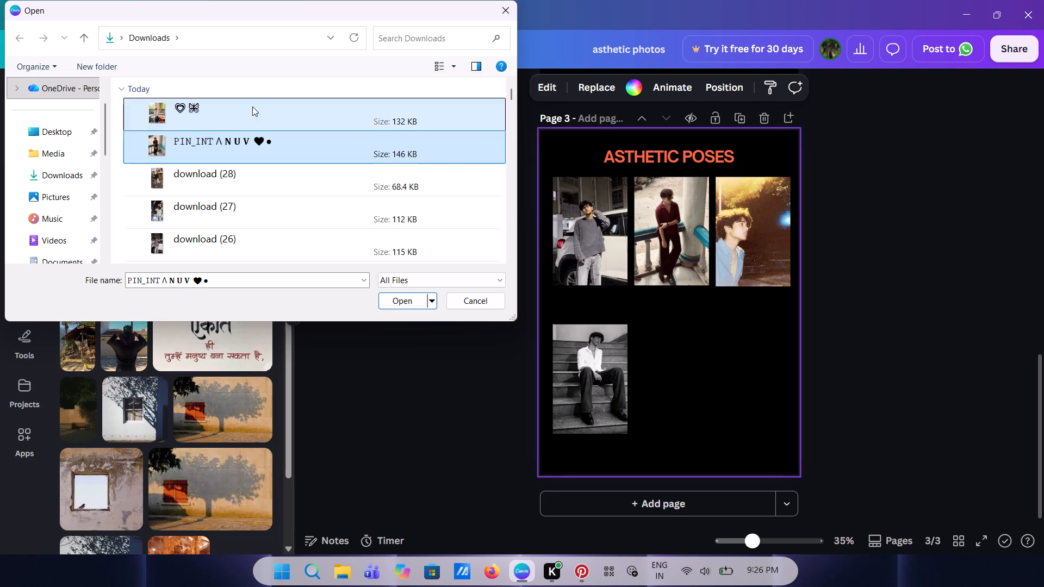
pyautogui.keyDown('ctrl'); pyautogui.click(213, 215); pyautogui.keyUp('ctrl')
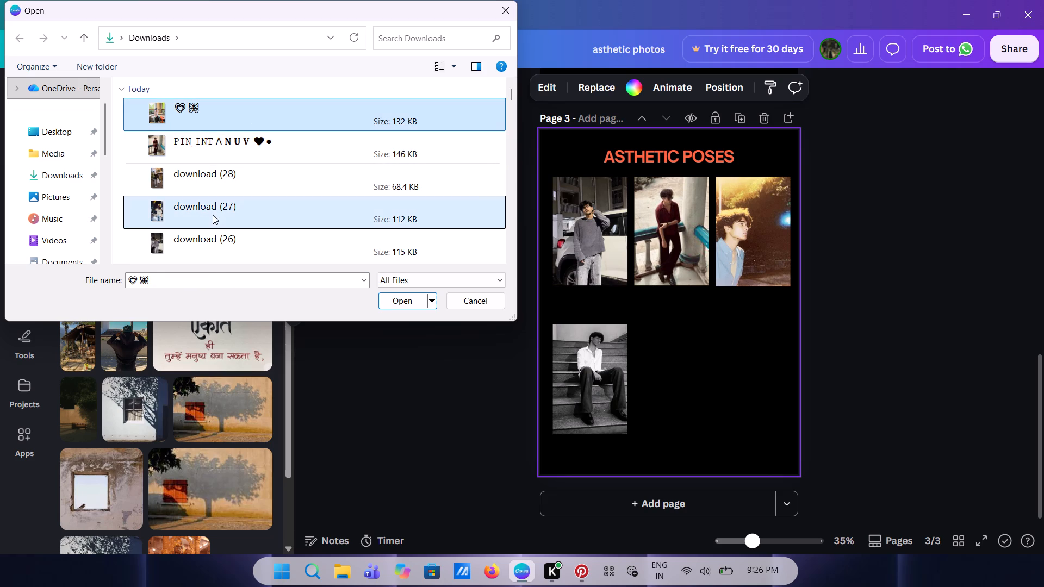
pyautogui.keyDown('ctrl'); pyautogui.click(230, 188); pyautogui.keyUp('ctrl')
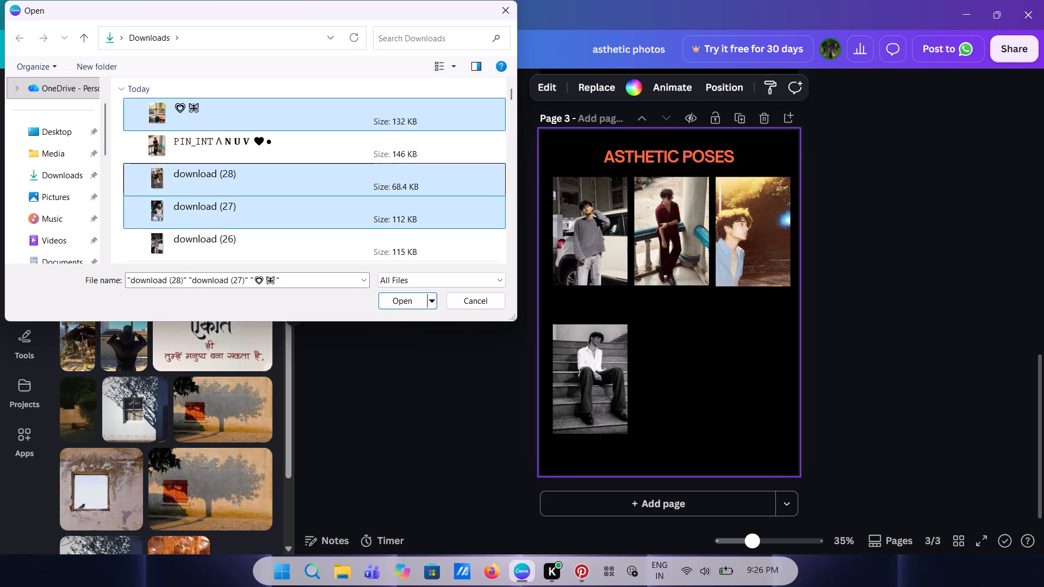
pyautogui.click(394, 305)
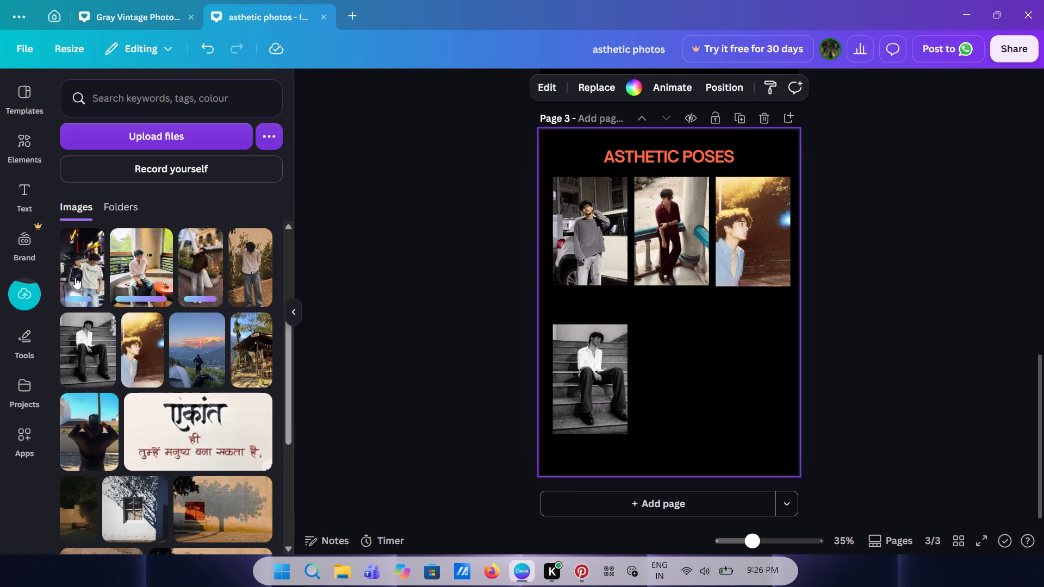
# Add the night car photo, sized and cropped to match the staircase photo at about 457 high, and place it in the second row's middle slot.
pyautogui.click(75, 277)
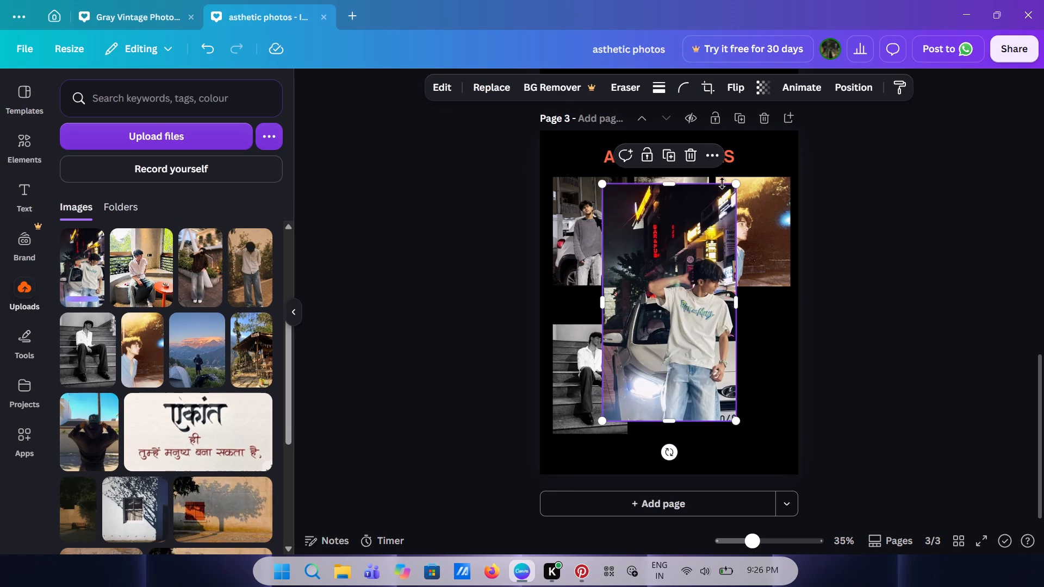
pyautogui.moveTo(736, 185); pyautogui.dragTo(649, 309)
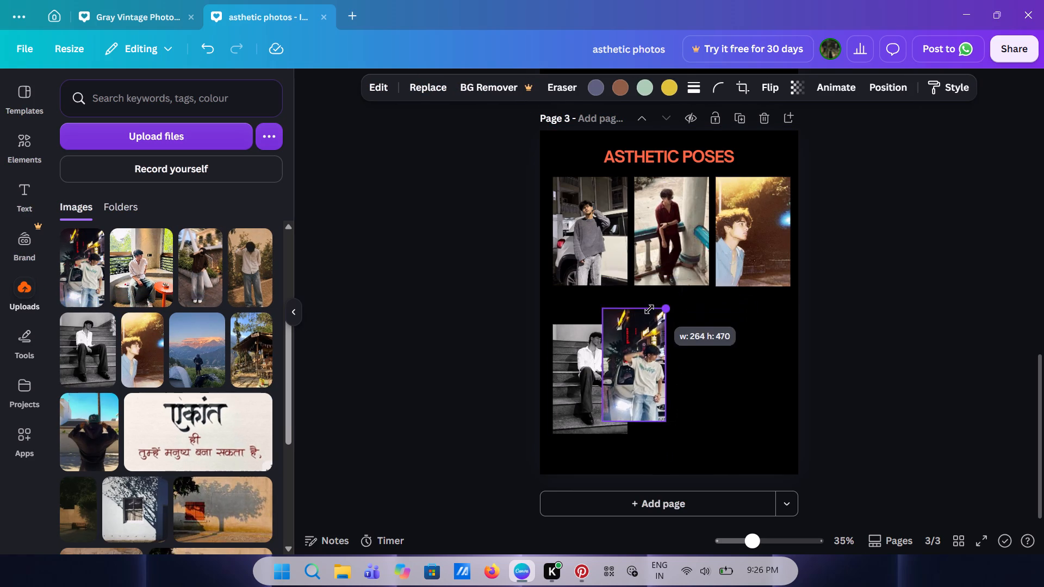
pyautogui.moveTo(649, 309); pyautogui.dragTo(641, 320)
pyautogui.moveTo(622, 353); pyautogui.dragTo(576, 354)
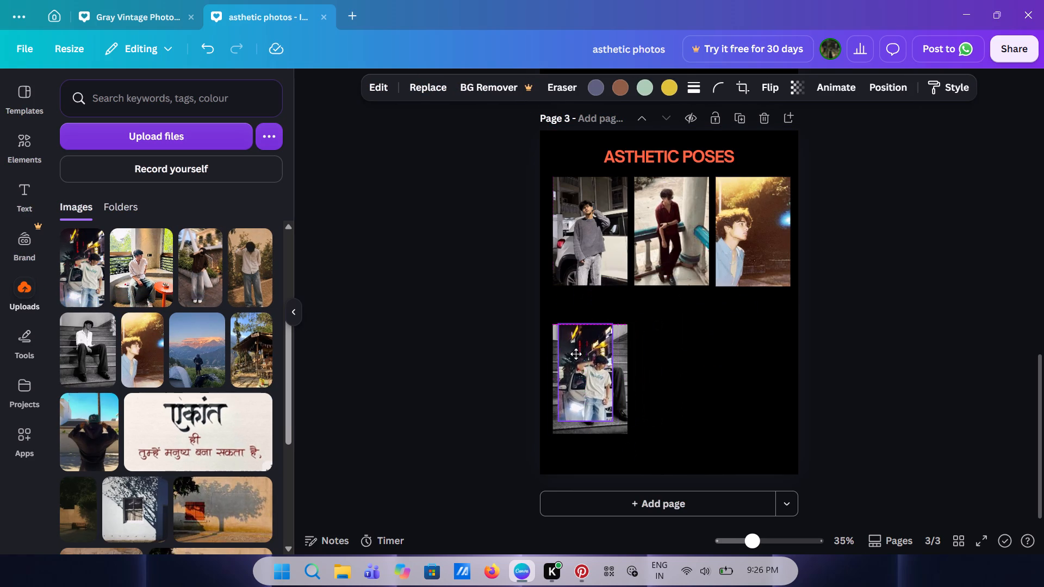
pyautogui.moveTo(576, 354); pyautogui.dragTo(571, 351)
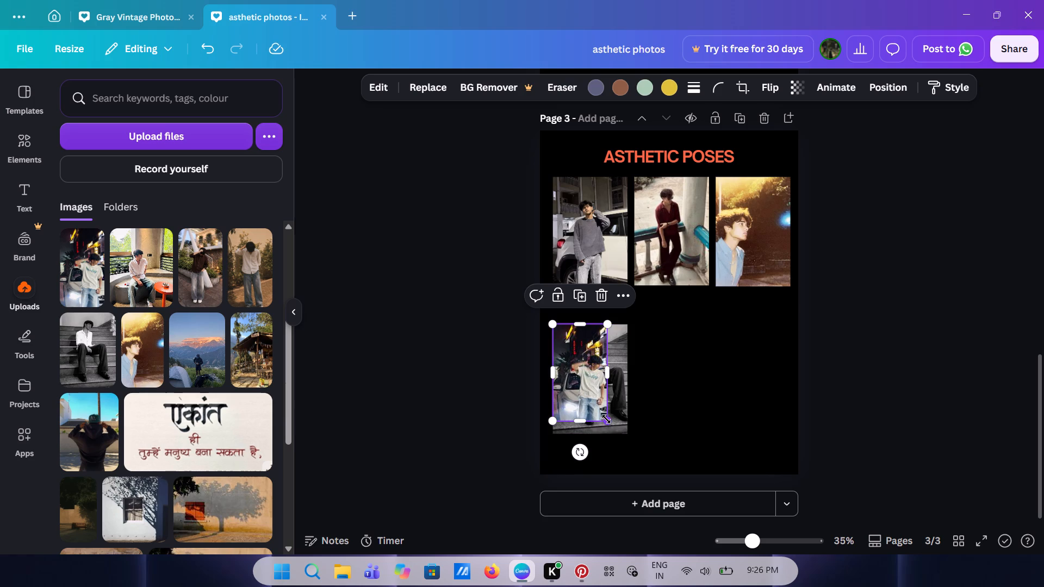
pyautogui.moveTo(606, 419); pyautogui.dragTo(621, 424)
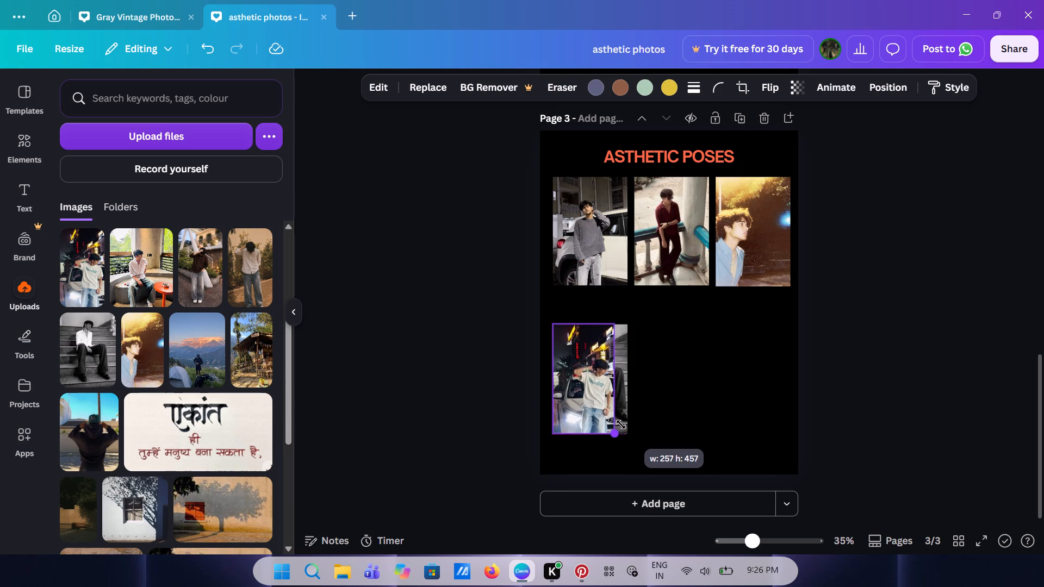
pyautogui.moveTo(621, 424); pyautogui.dragTo(620, 424)
pyautogui.moveTo(614, 376); pyautogui.dragTo(618, 376)
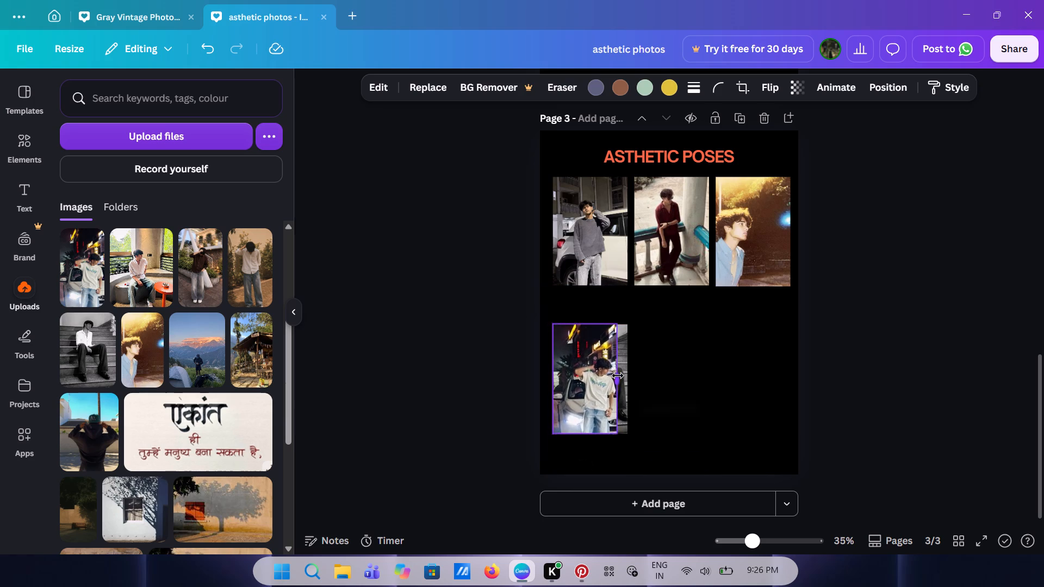
pyautogui.moveTo(618, 376); pyautogui.dragTo(629, 376)
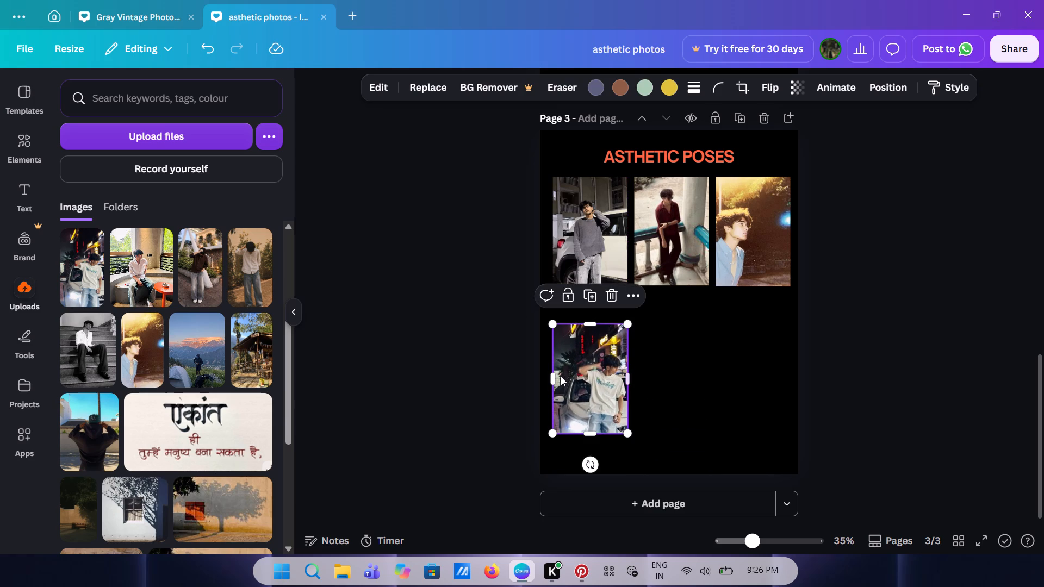
pyautogui.moveTo(576, 381); pyautogui.dragTo(668, 377)
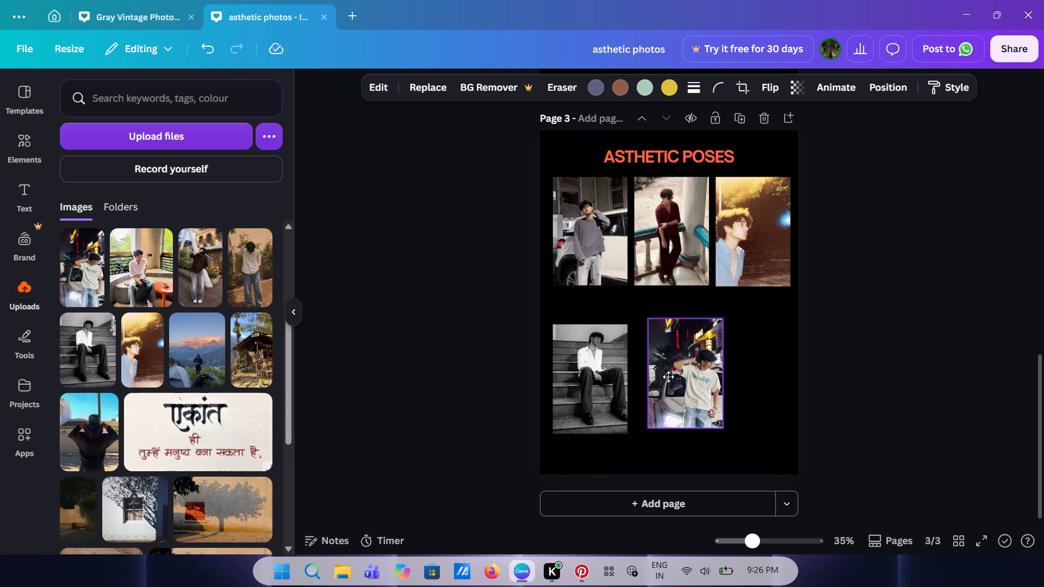
pyautogui.moveTo(668, 377); pyautogui.dragTo(657, 381)
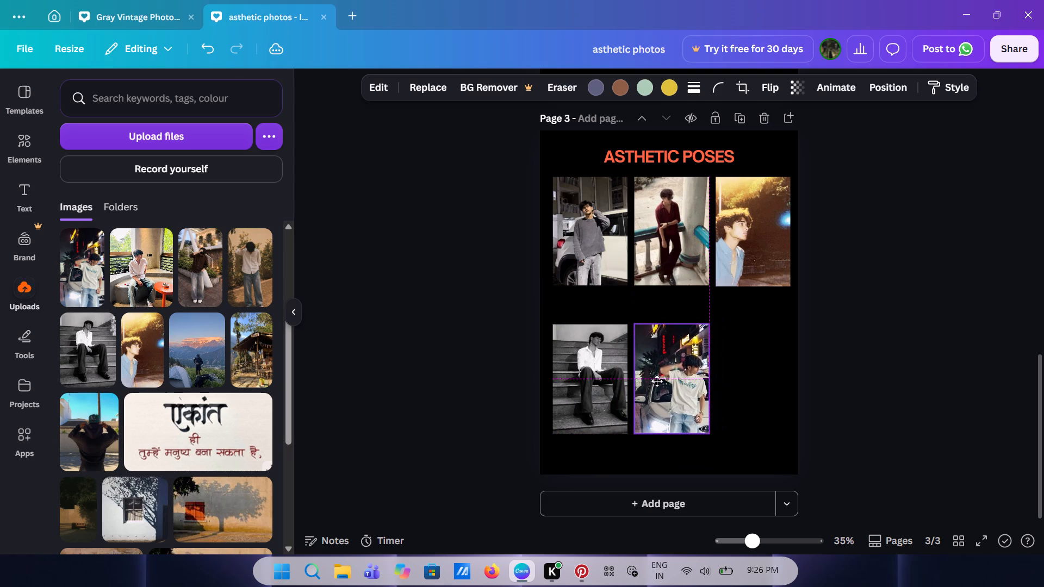
pyautogui.moveTo(657, 381); pyautogui.dragTo(658, 379)
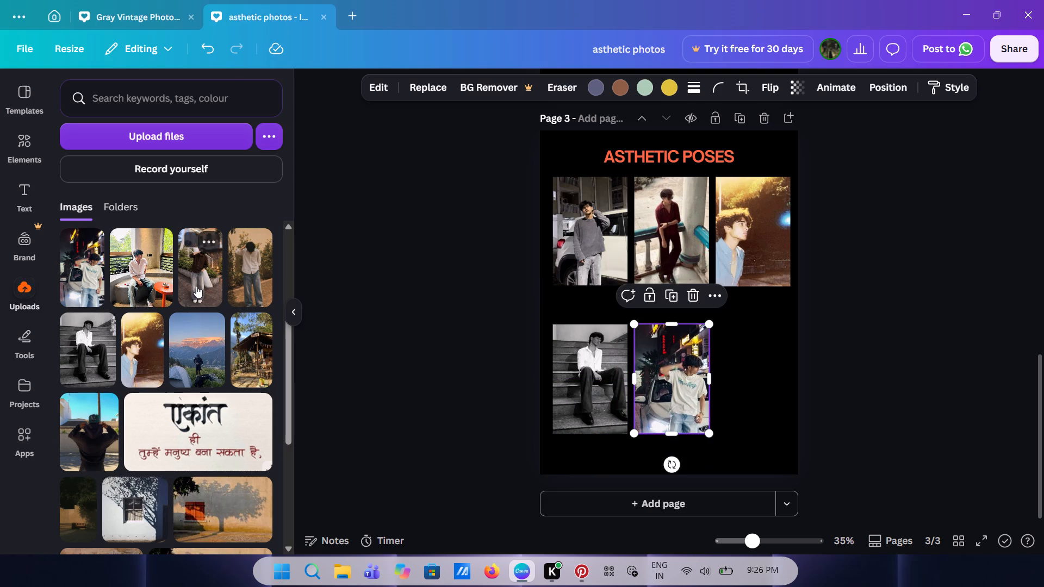
# Add the dark brown shirt photo, sized and cropped to about 317 × 457, and place it in the second row's last slot.
pyautogui.click(196, 286)
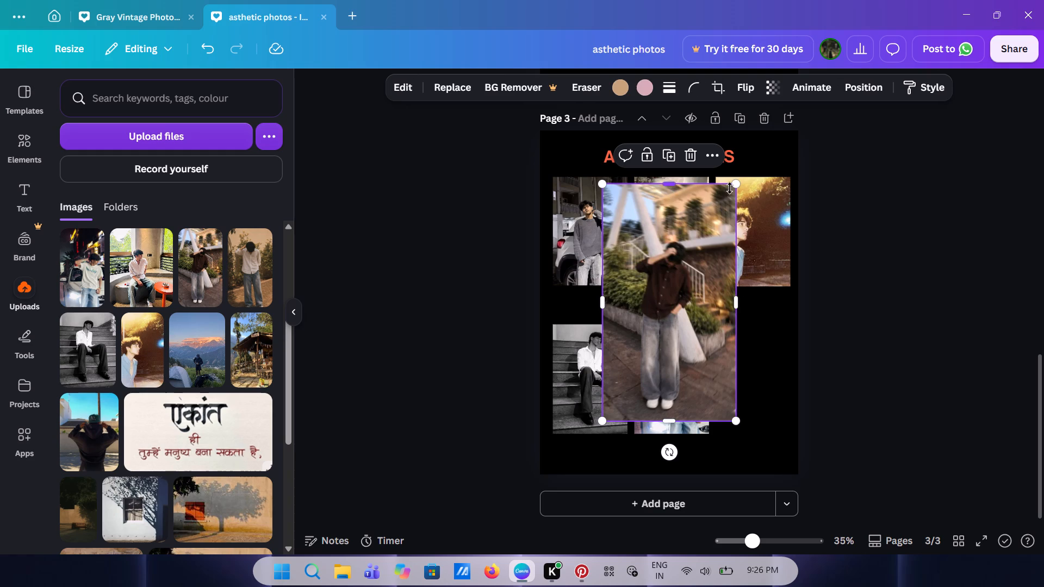
pyautogui.moveTo(737, 188); pyautogui.dragTo(632, 321)
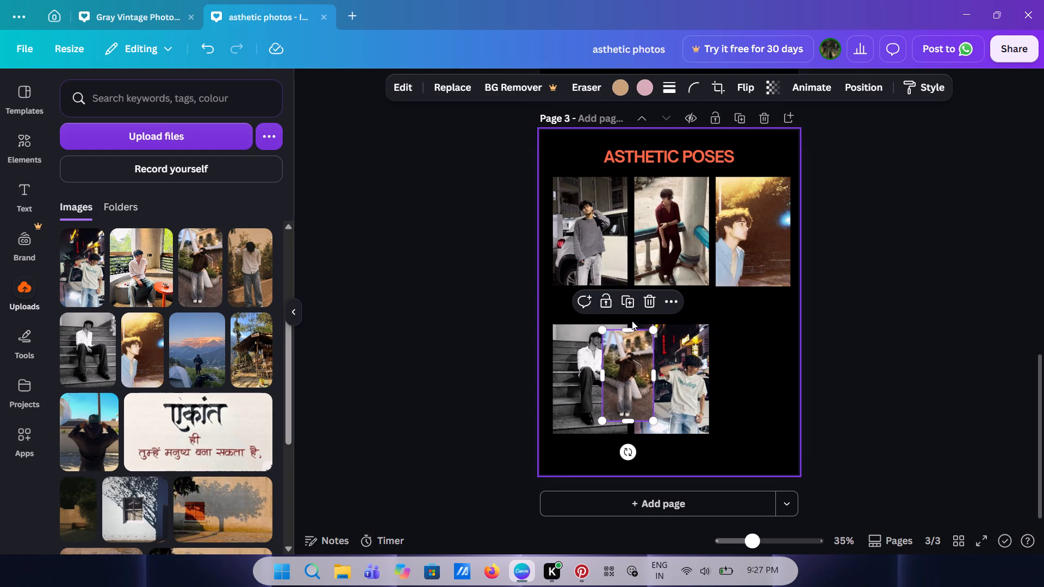
pyautogui.moveTo(623, 362); pyautogui.dragTo(574, 353)
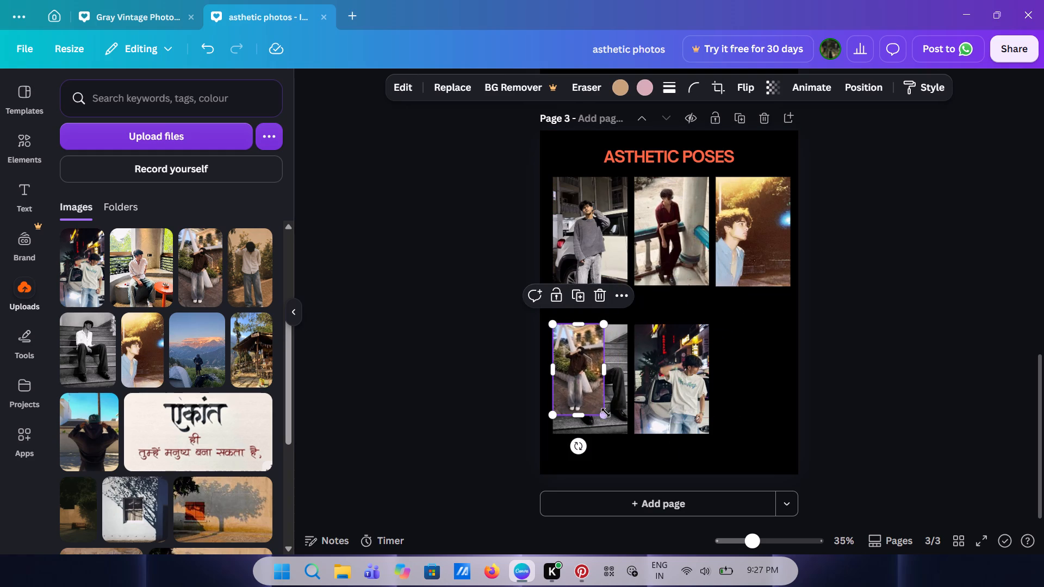
pyautogui.moveTo(606, 414); pyautogui.dragTo(615, 431)
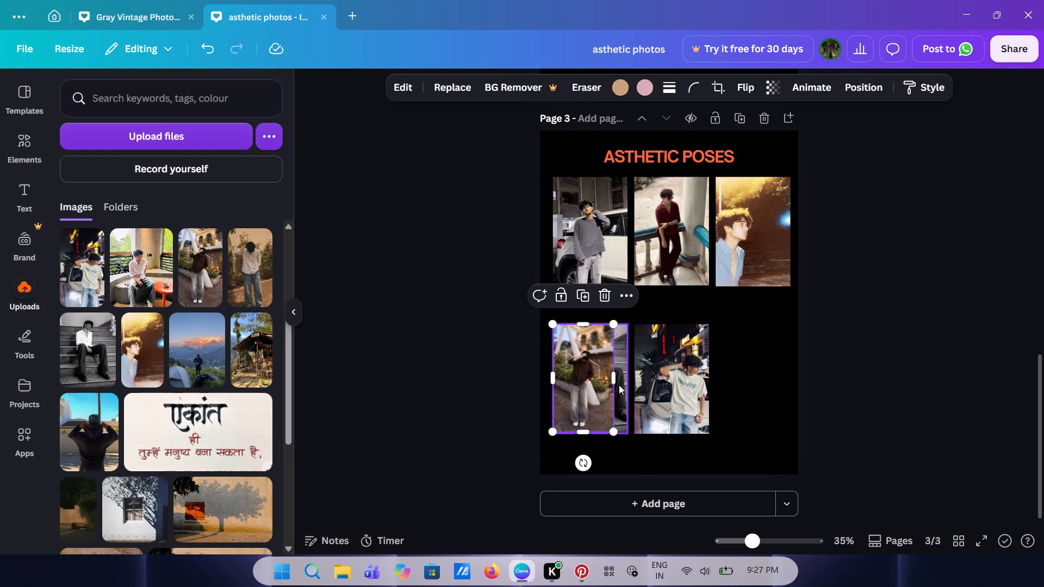
pyautogui.moveTo(614, 382); pyautogui.dragTo(629, 379)
pyautogui.moveTo(587, 395); pyautogui.dragTo(635, 385)
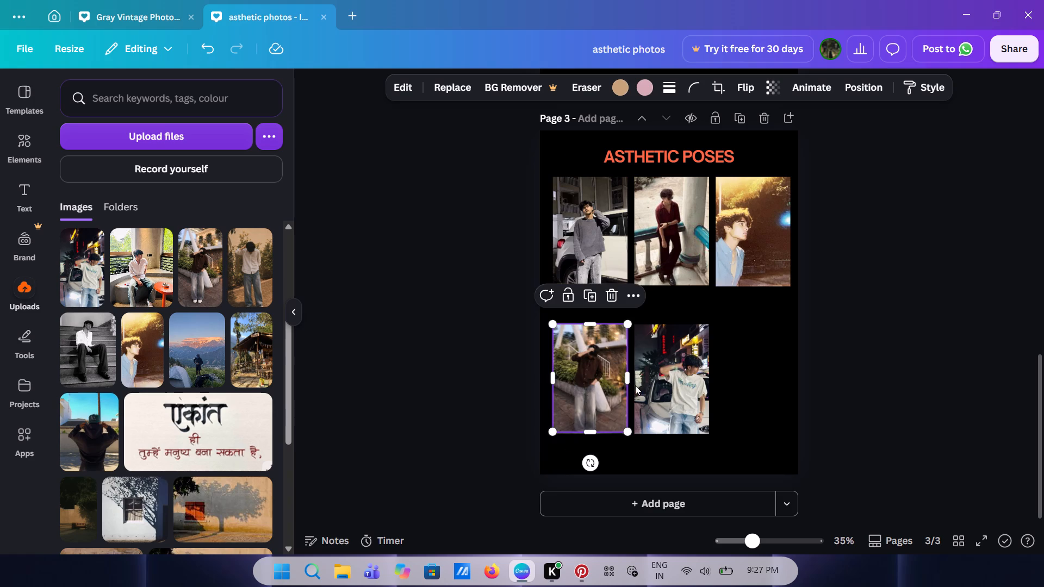
pyautogui.moveTo(635, 385); pyautogui.dragTo(751, 394)
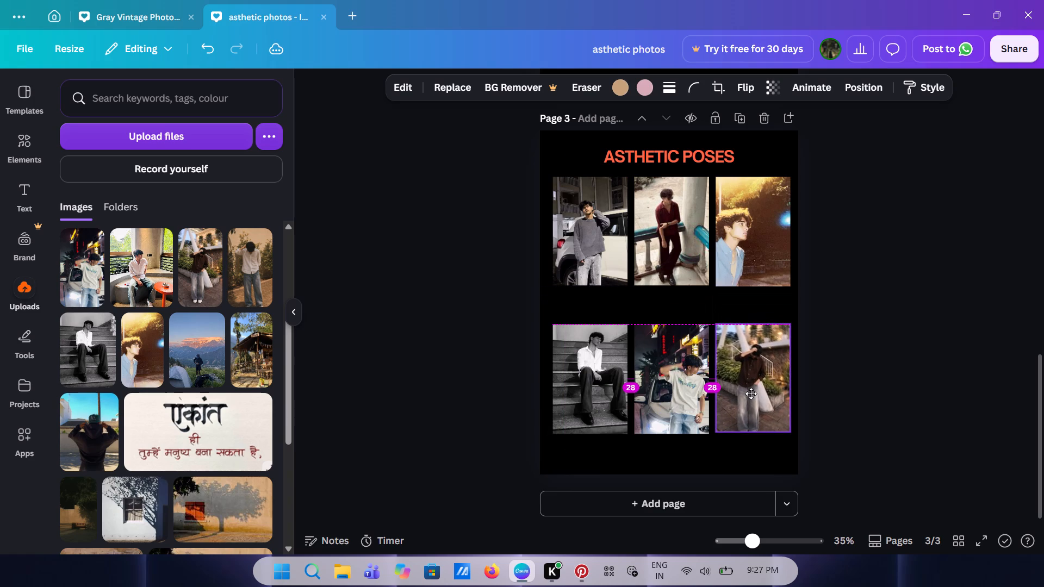
pyautogui.moveTo(751, 394); pyautogui.dragTo(751, 396)
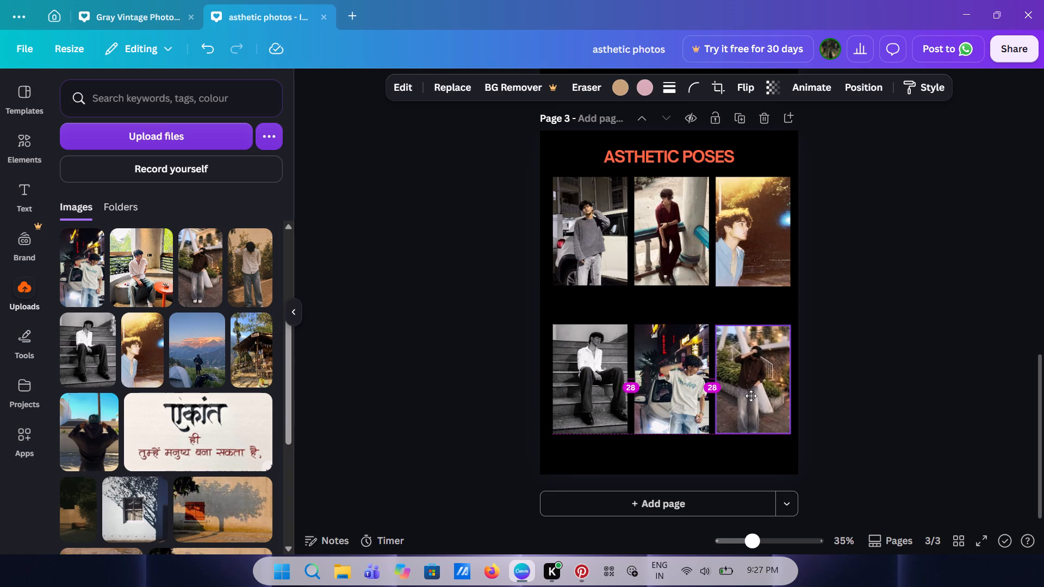
pyautogui.moveTo(751, 396); pyautogui.dragTo(753, 394)
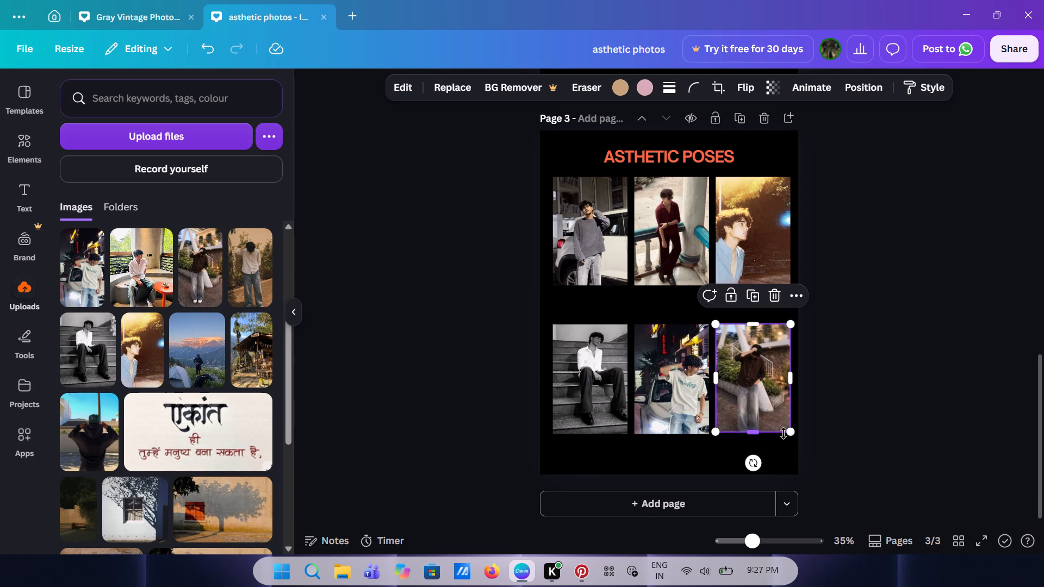
pyautogui.click(796, 435)
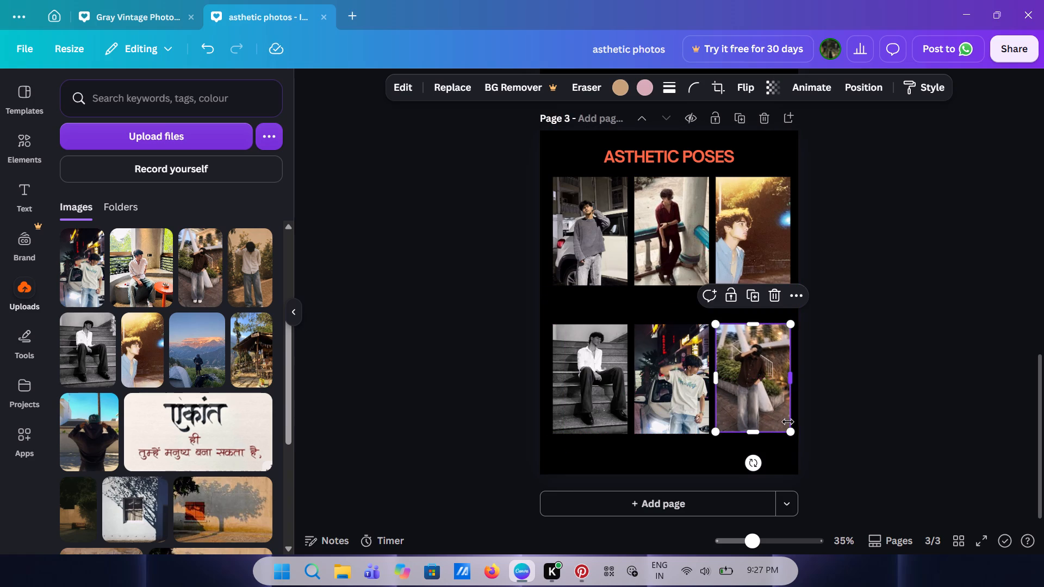
pyautogui.click(790, 429)
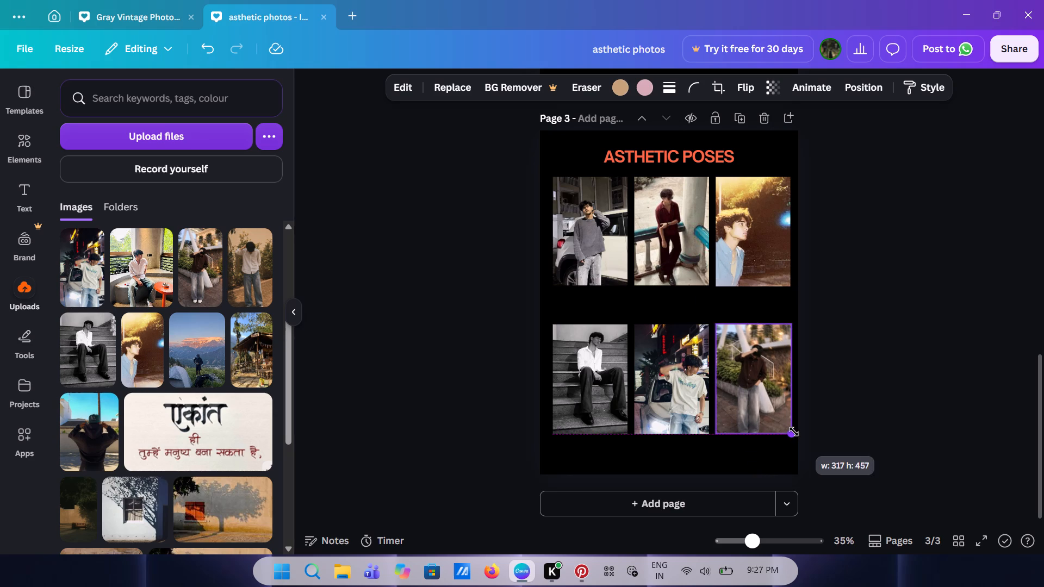
pyautogui.click(774, 402)
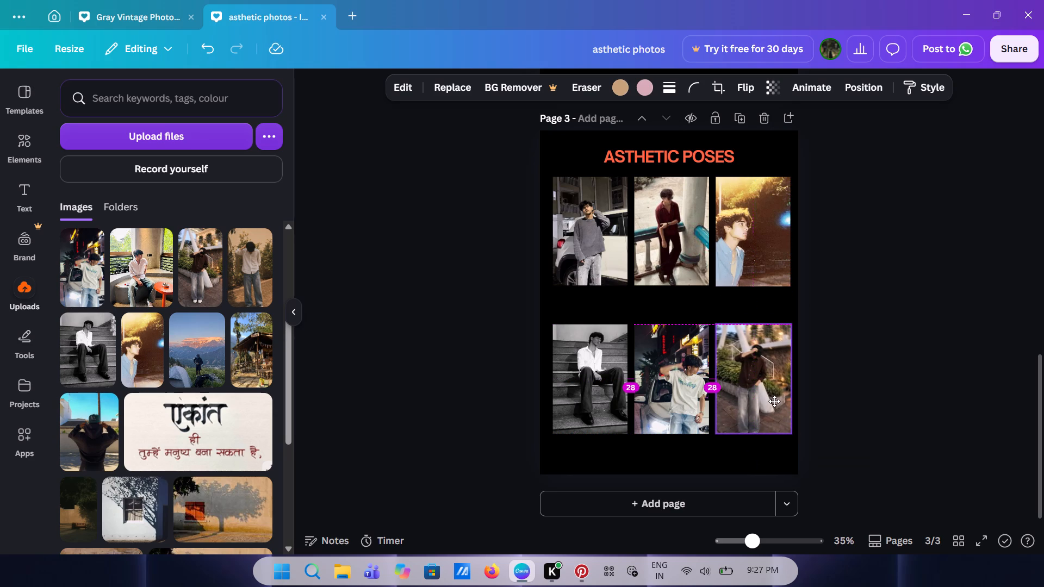
pyautogui.click(453, 392)
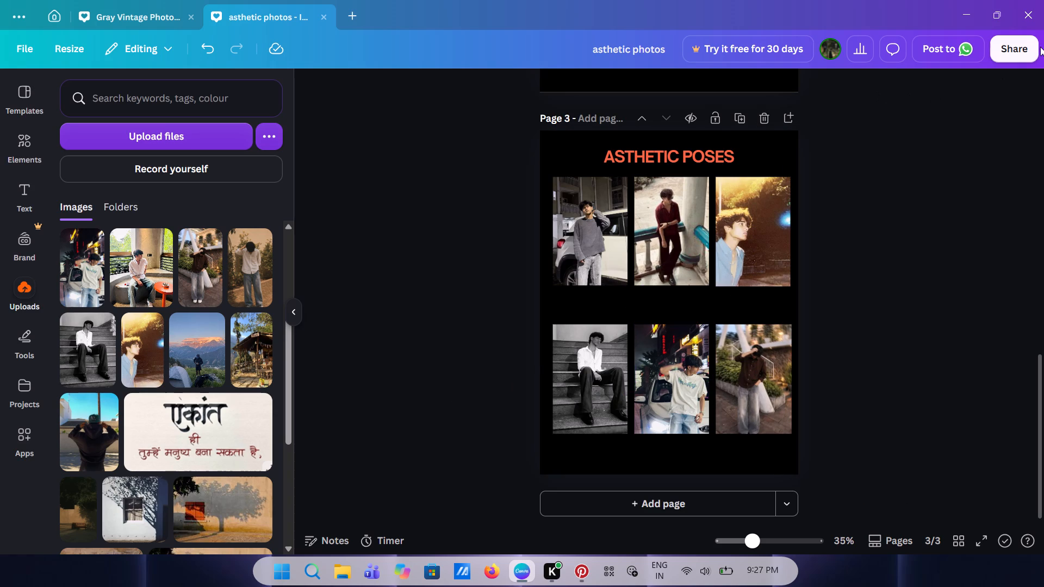
# Export the design as a PNG download with the custom page selection 1–2.
pyautogui.click(1011, 55)
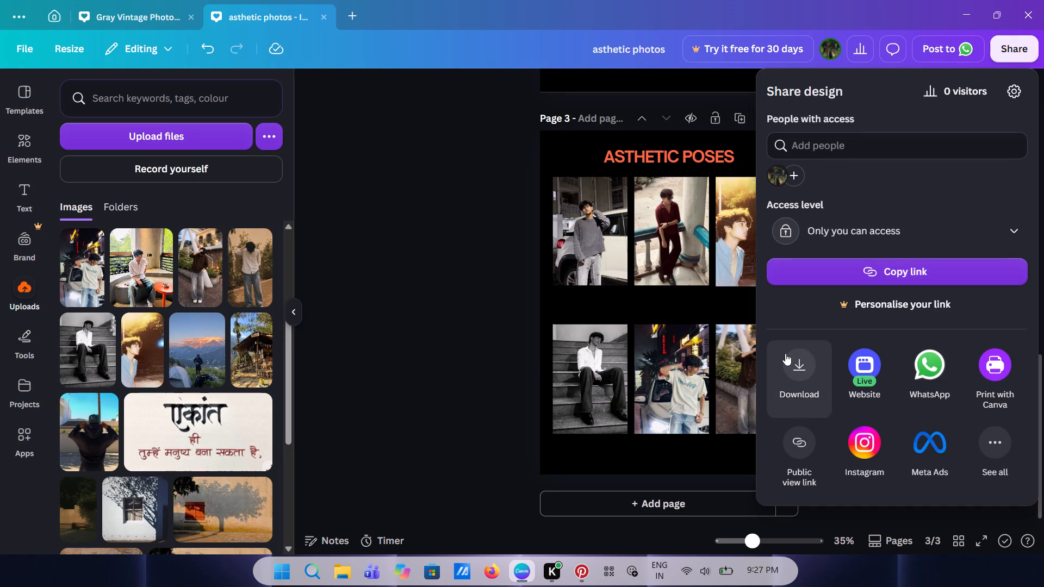
pyautogui.click(785, 353)
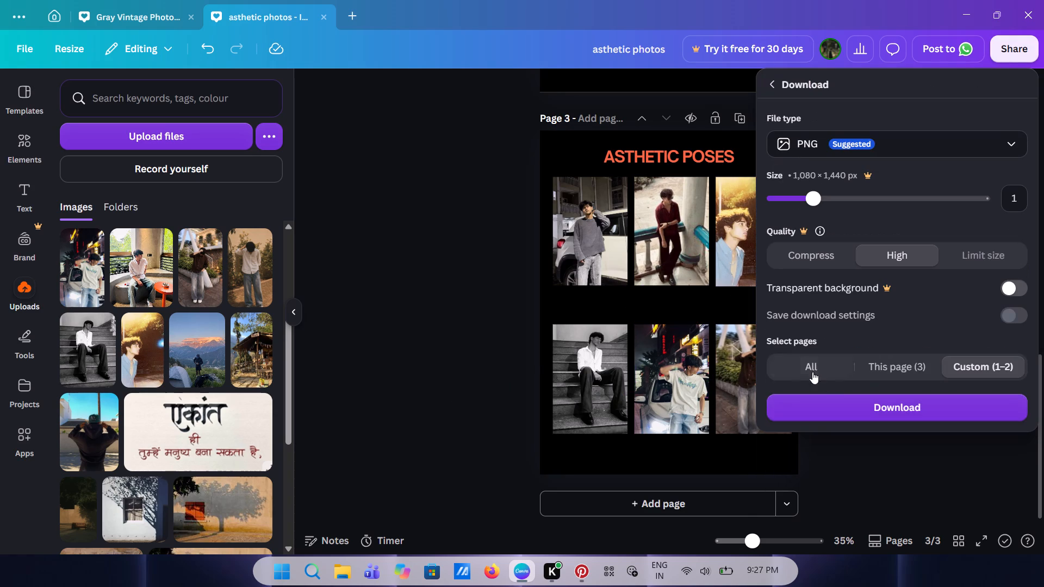
pyautogui.click(836, 405)
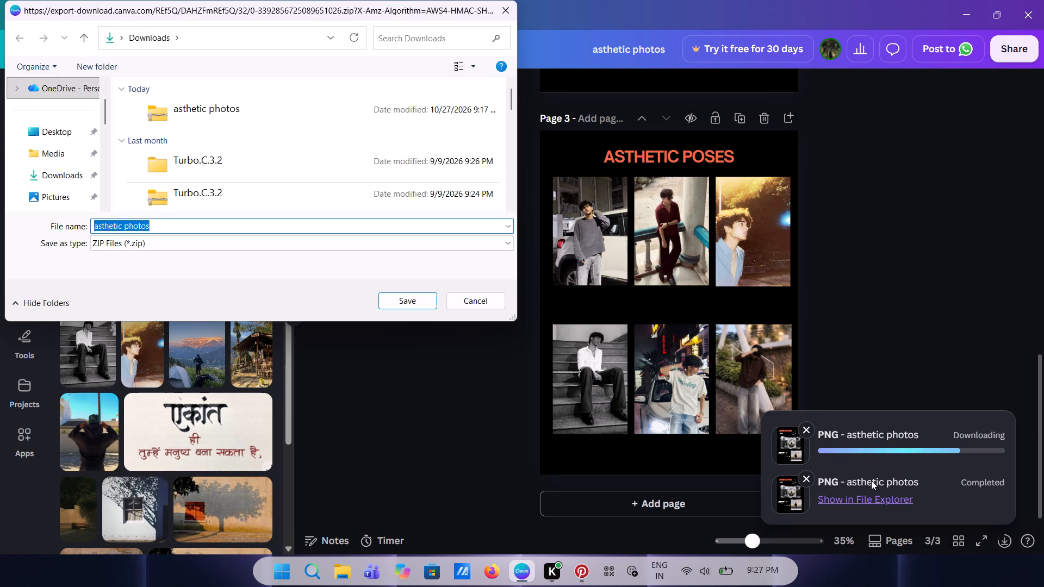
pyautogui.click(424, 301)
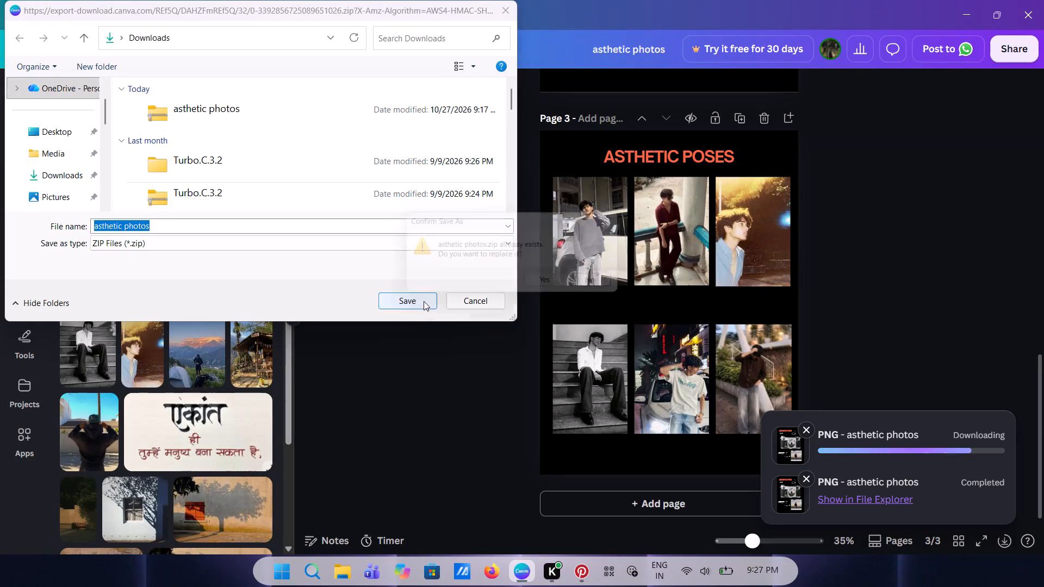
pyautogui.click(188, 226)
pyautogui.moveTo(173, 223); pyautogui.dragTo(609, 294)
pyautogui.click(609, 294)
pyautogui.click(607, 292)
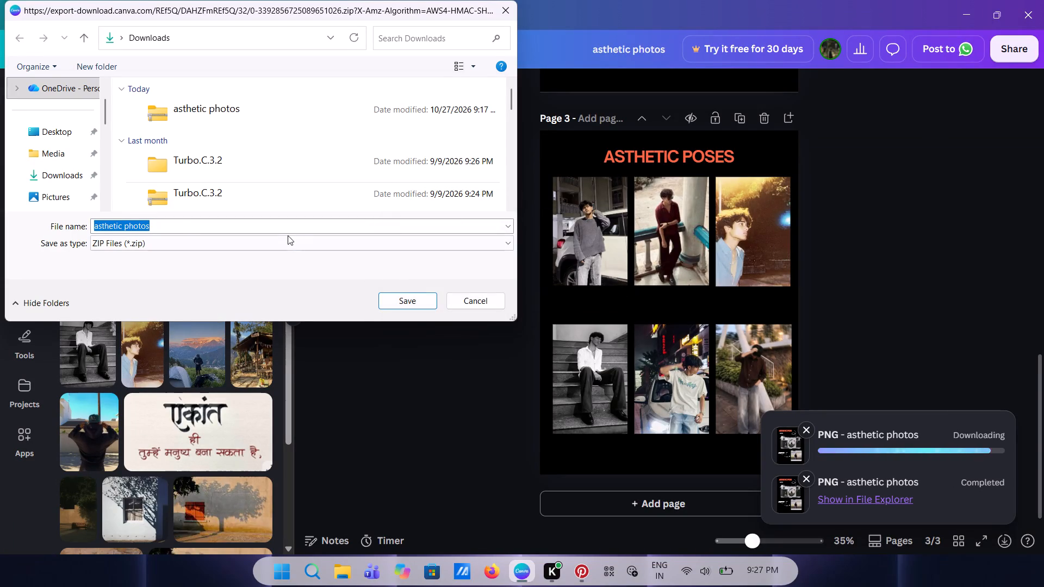
# Name the ZIP file "asthetic photos 1" and save it in the Downloads folder.
pyautogui.click(258, 221)
pyautogui.click(216, 228)
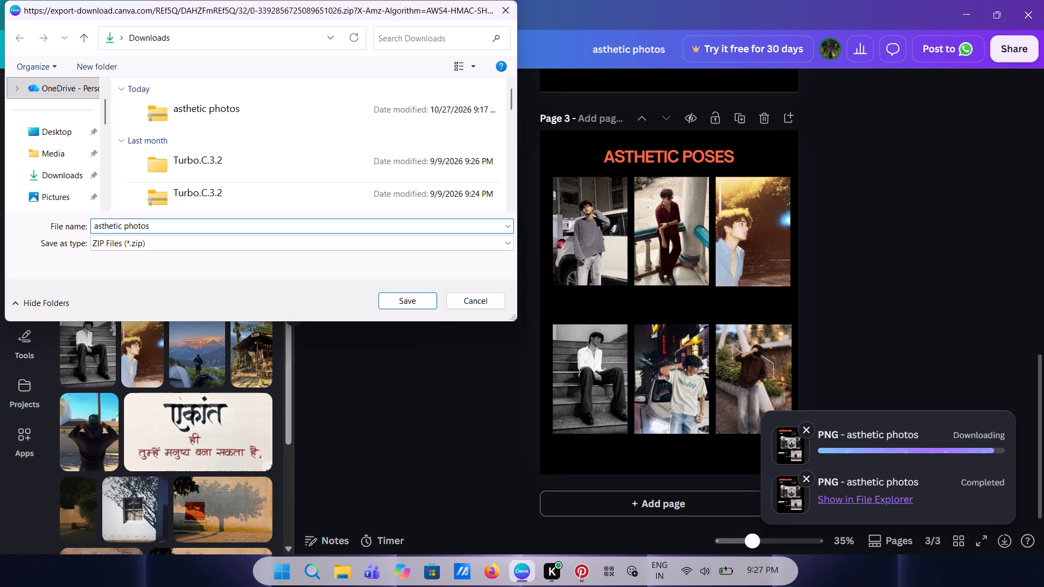
pyautogui.press('space')
pyautogui.write('1')
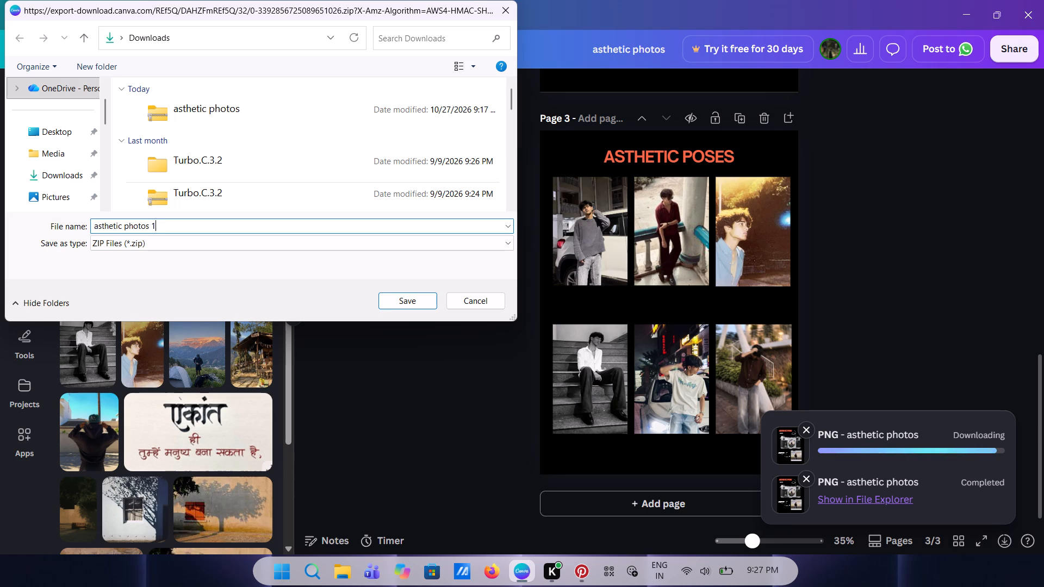
pyautogui.click(413, 301)
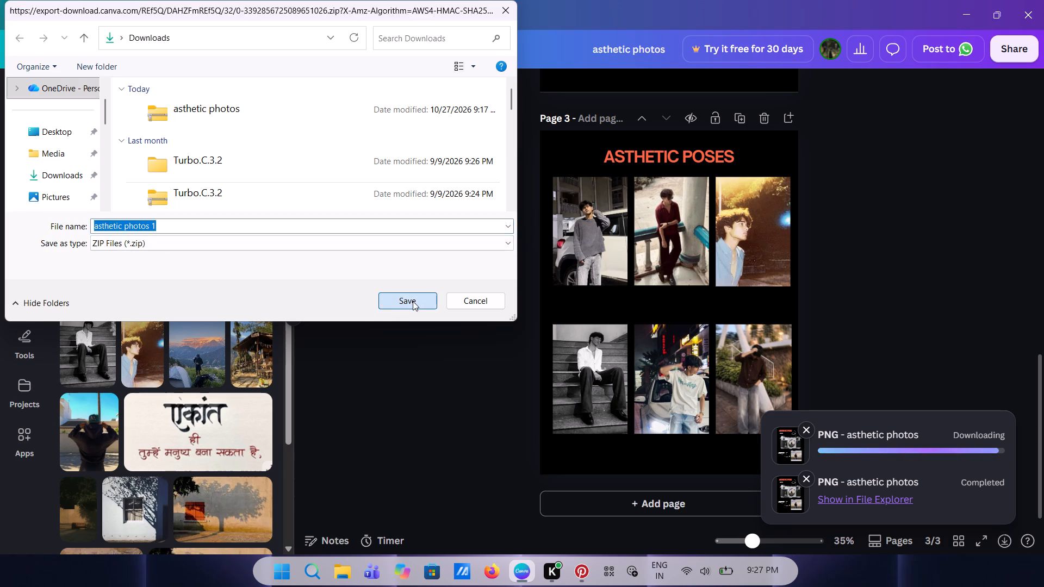